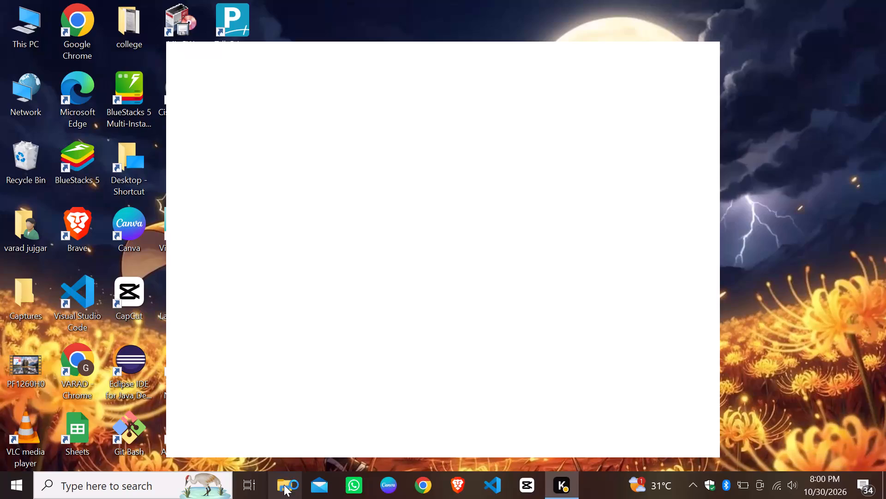
Open the AcoustiSense seminar report document from the Downloads folder in WPS Office.
click(284, 485)
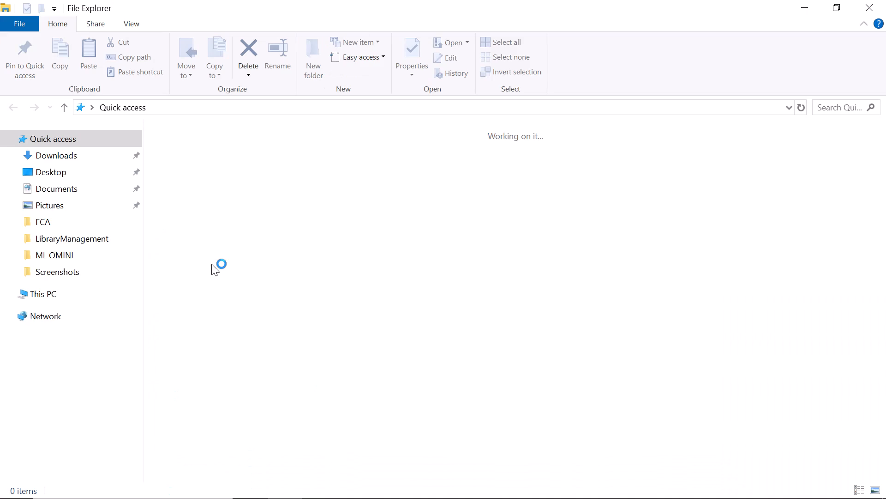
click(70, 161)
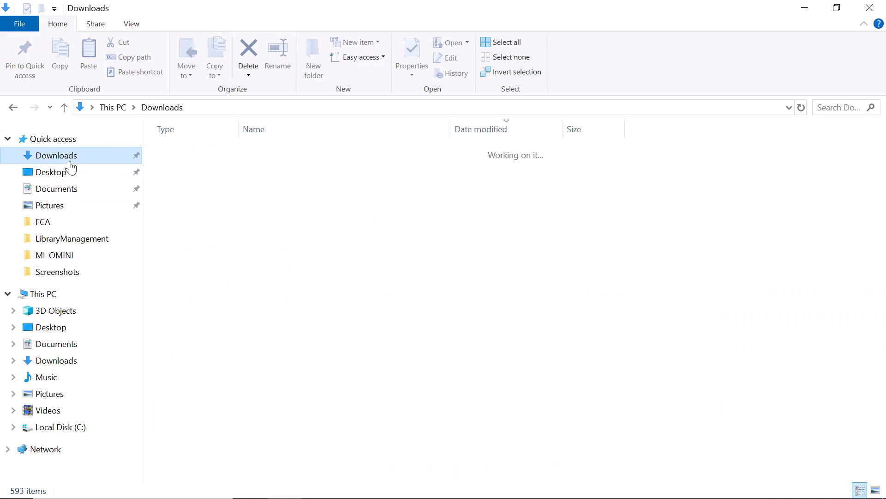
double_click(219, 163)
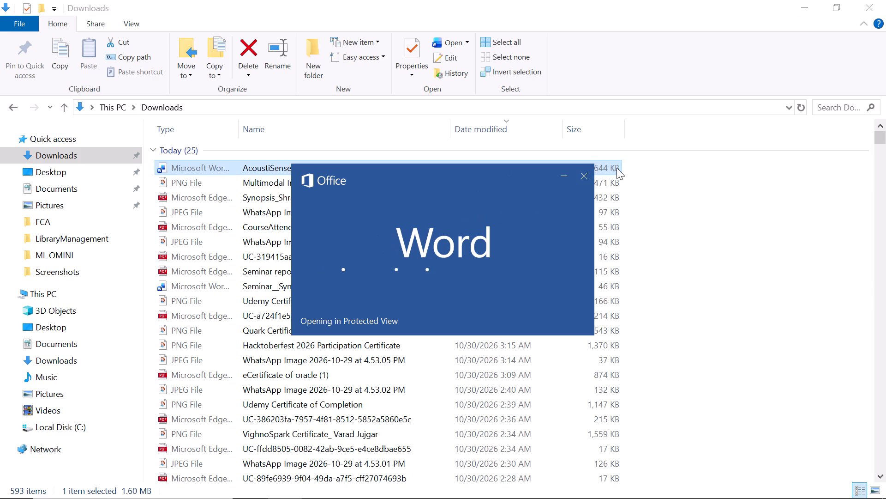
click(586, 171)
right_click(361, 167)
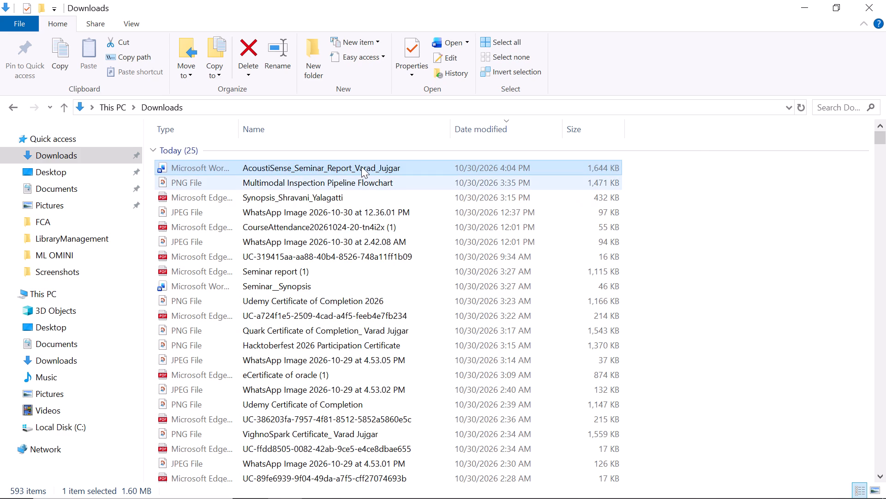
click(419, 213)
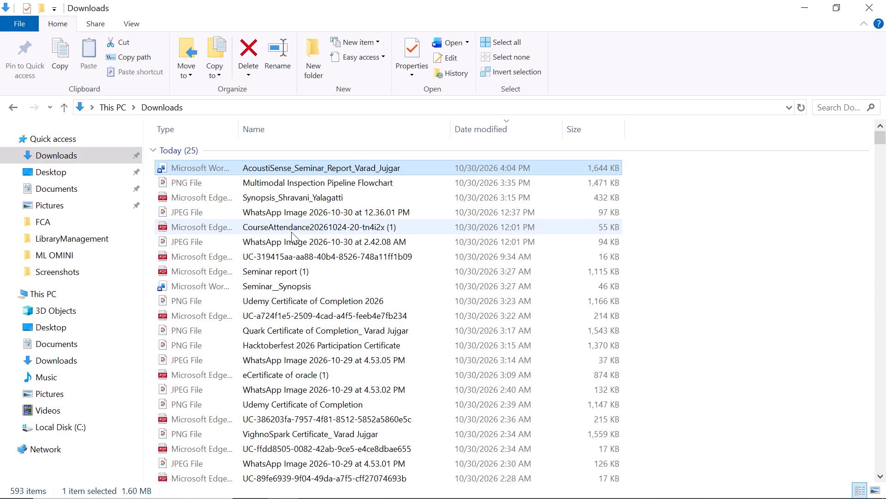
click(606, 488)
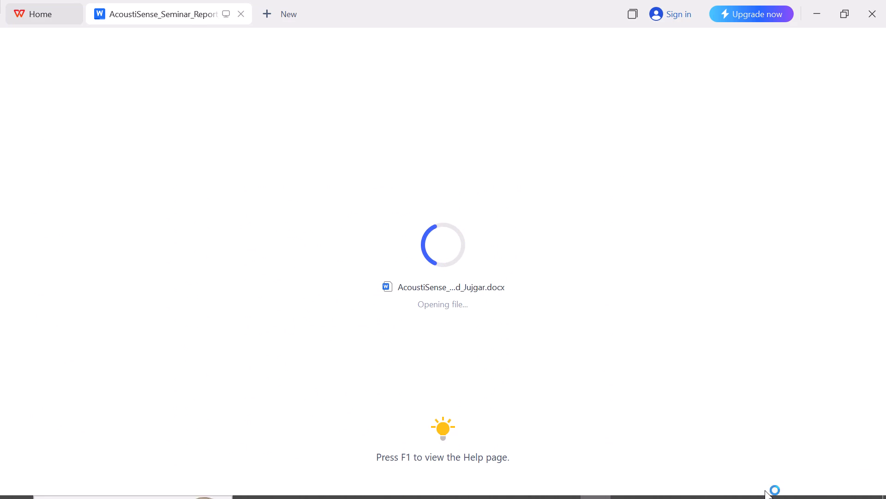
click(742, 482)
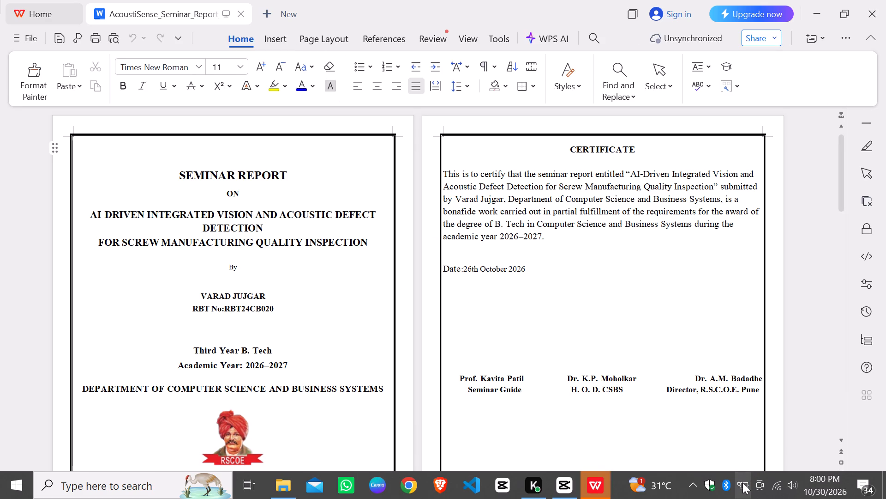
click(742, 482)
click(742, 482)
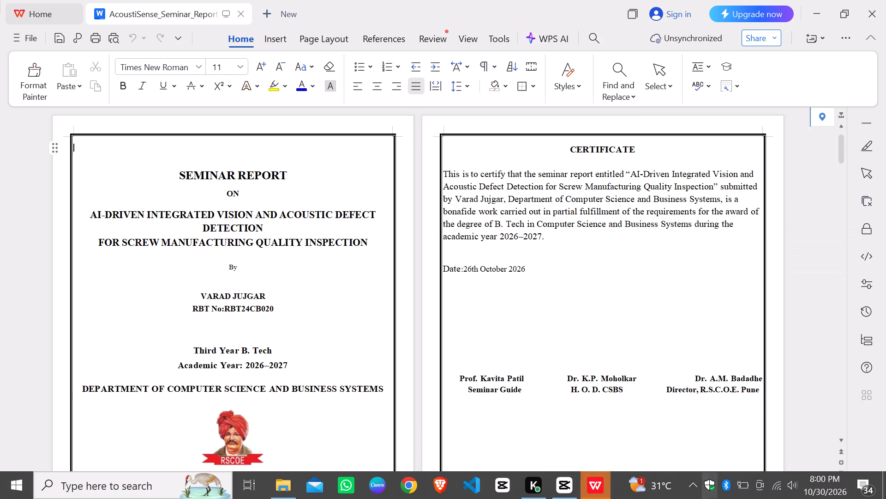
Select everything from the CERTIFICATE heading to the end of the appendix and set it to justified alignment.
scroll(148, 218, down, 3)
scroll(148, 218, up, 4)
scroll(522, 224, down, 2)
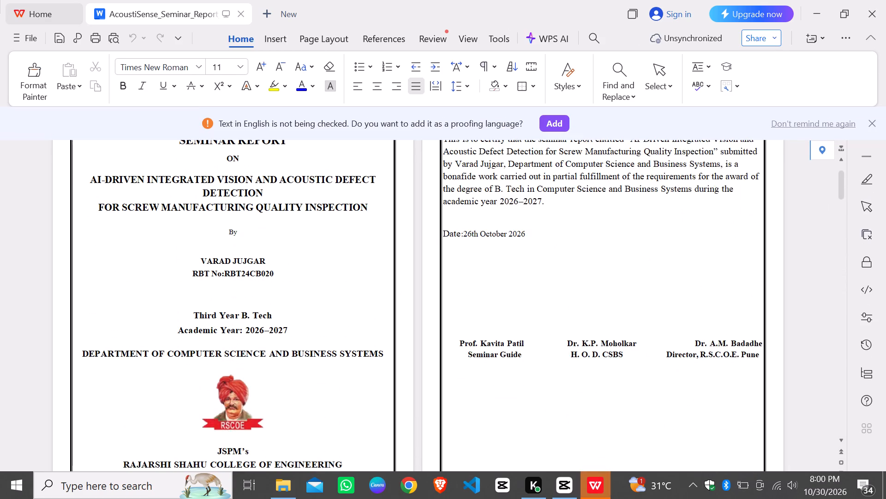
scroll(523, 225, up, 3)
drag(484, 178, 509, 221)
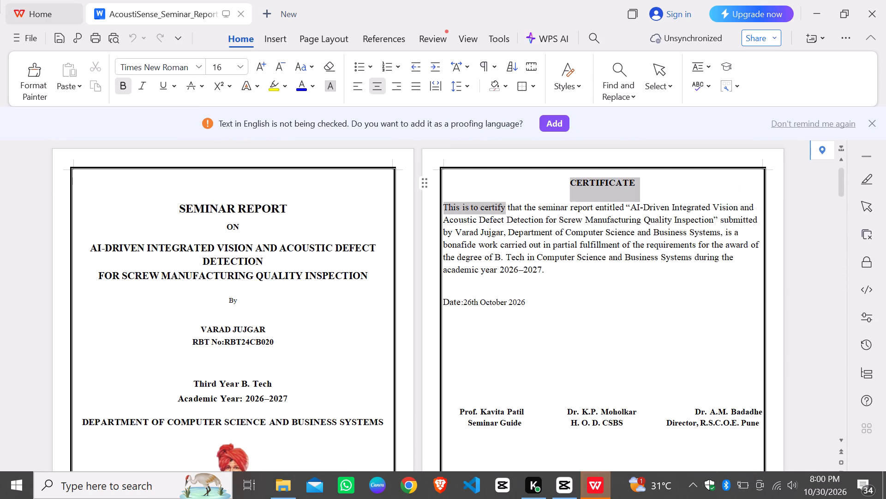
drag(509, 221, 730, 444)
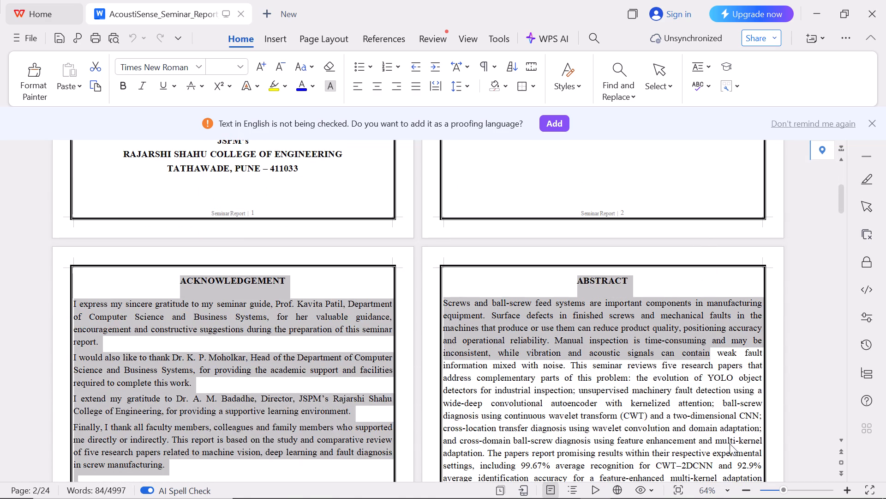
drag(730, 444, 749, 498)
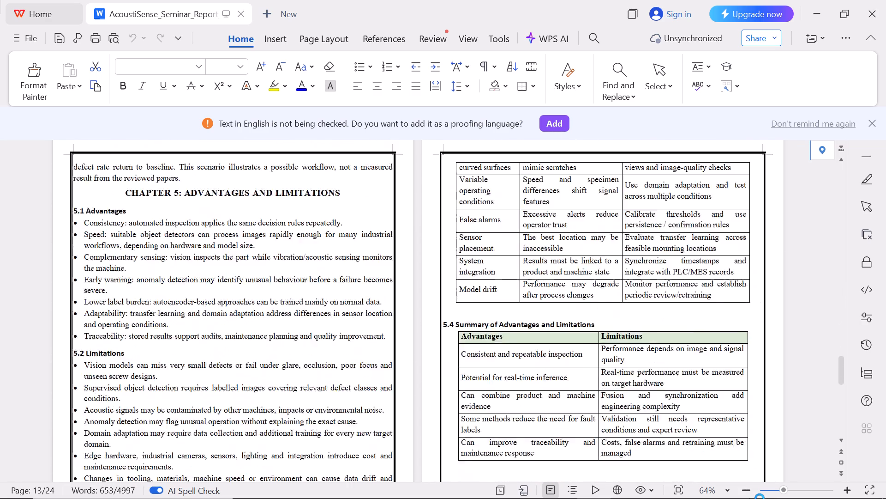
drag(749, 498, 791, 323)
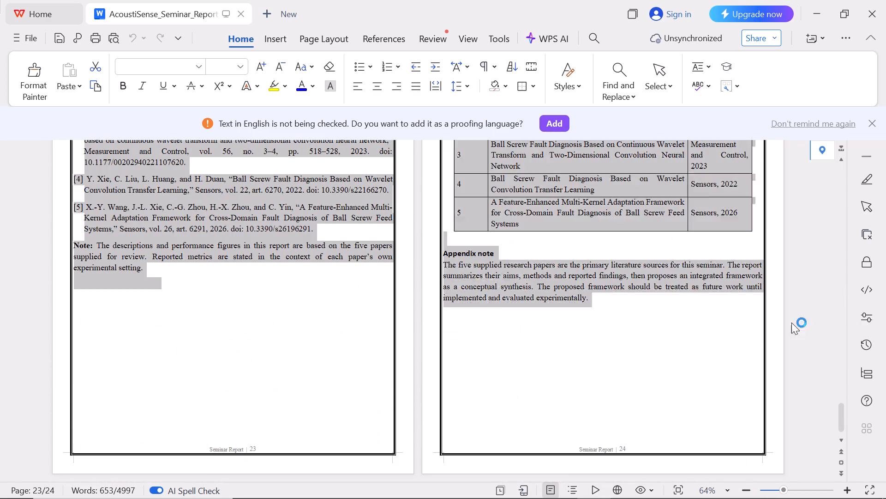
drag(791, 323, 682, 391)
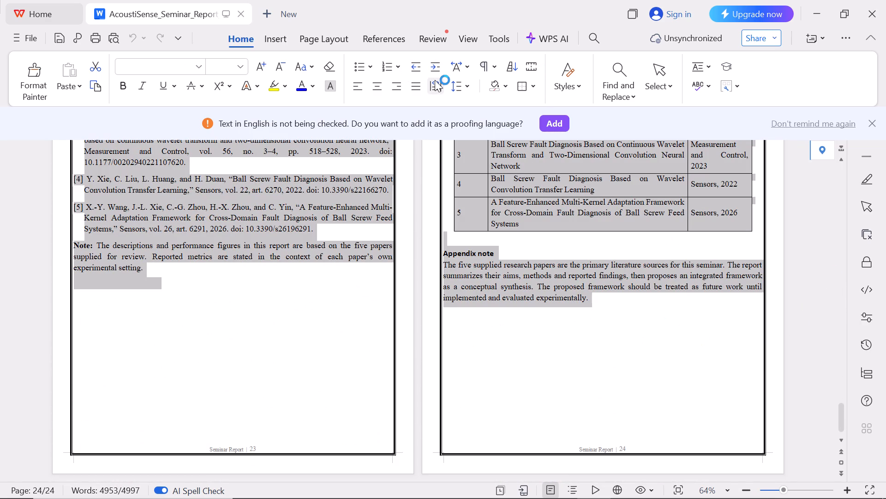
click(435, 85)
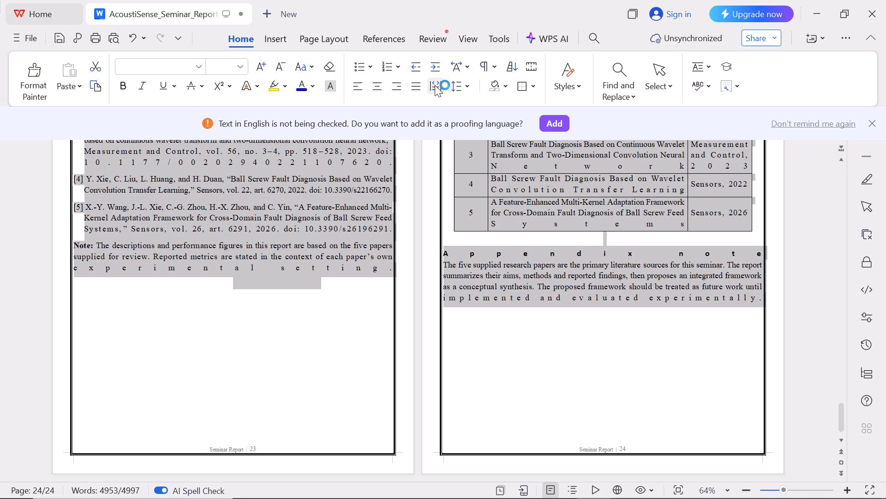
click(435, 85)
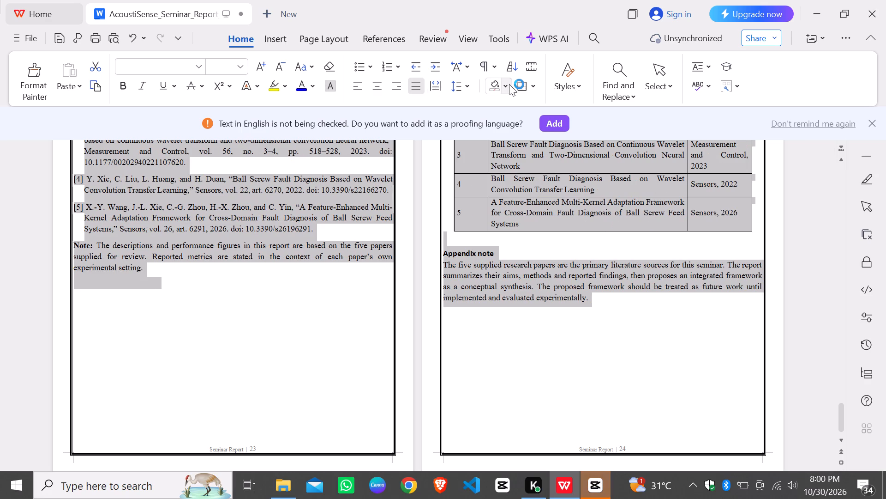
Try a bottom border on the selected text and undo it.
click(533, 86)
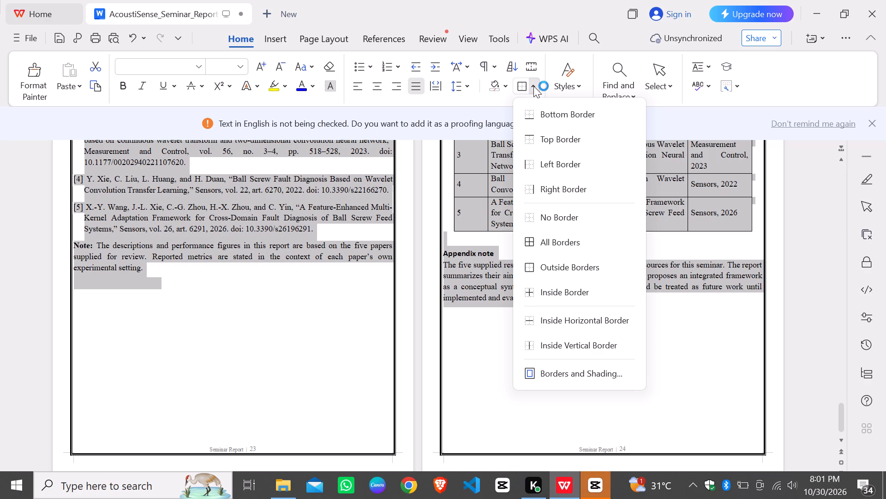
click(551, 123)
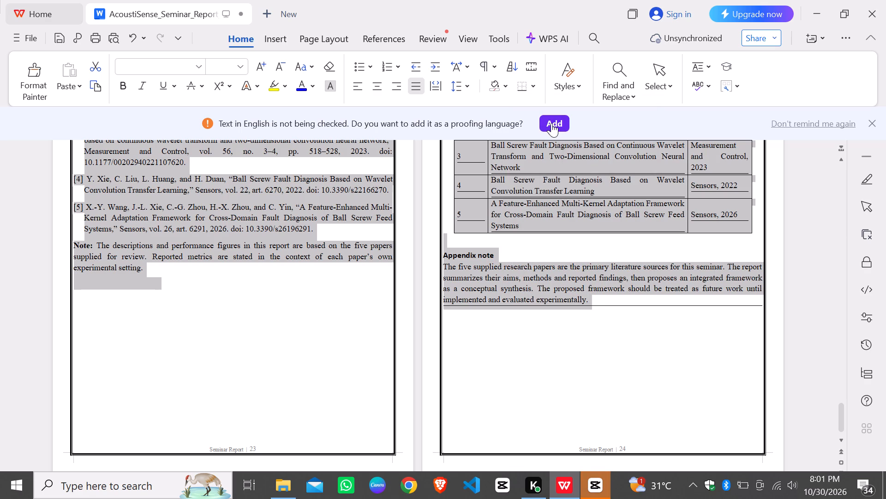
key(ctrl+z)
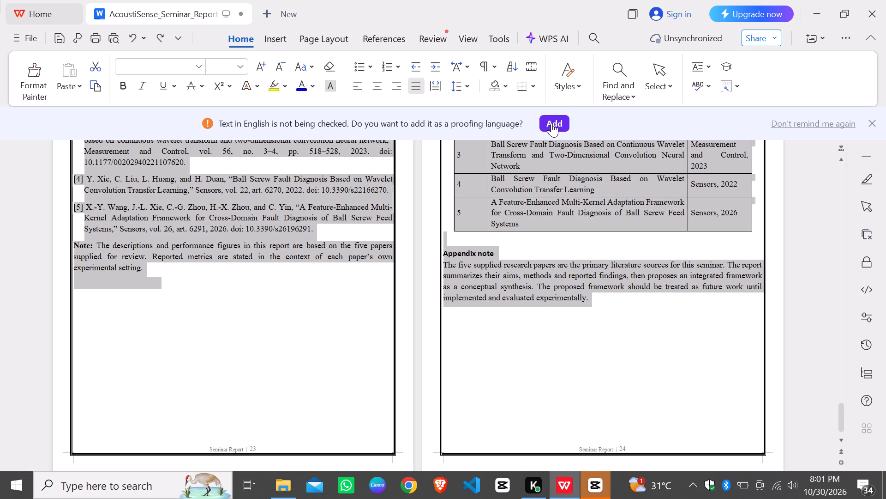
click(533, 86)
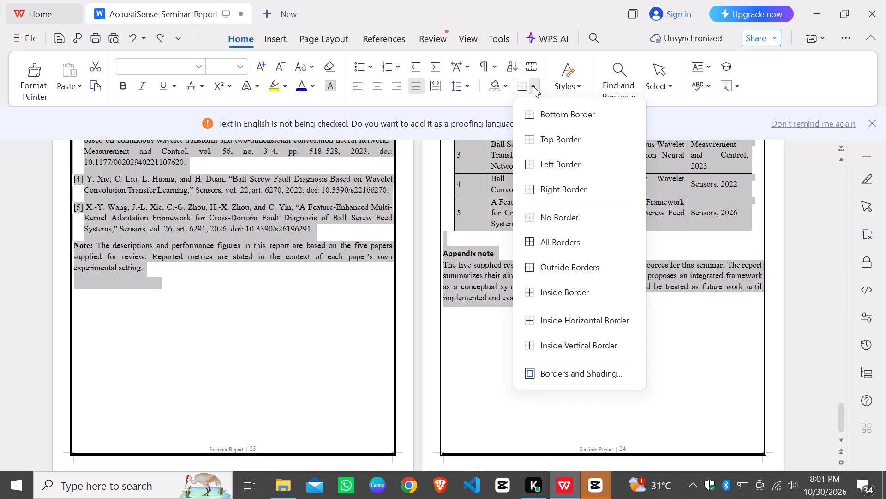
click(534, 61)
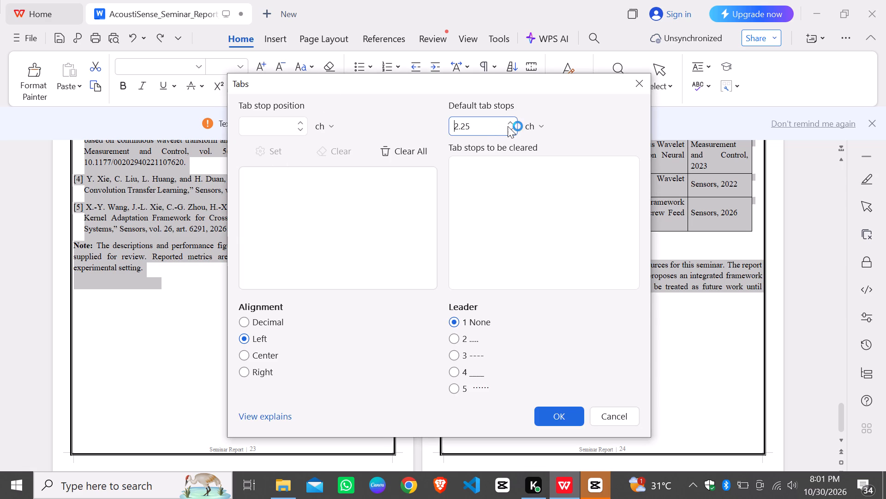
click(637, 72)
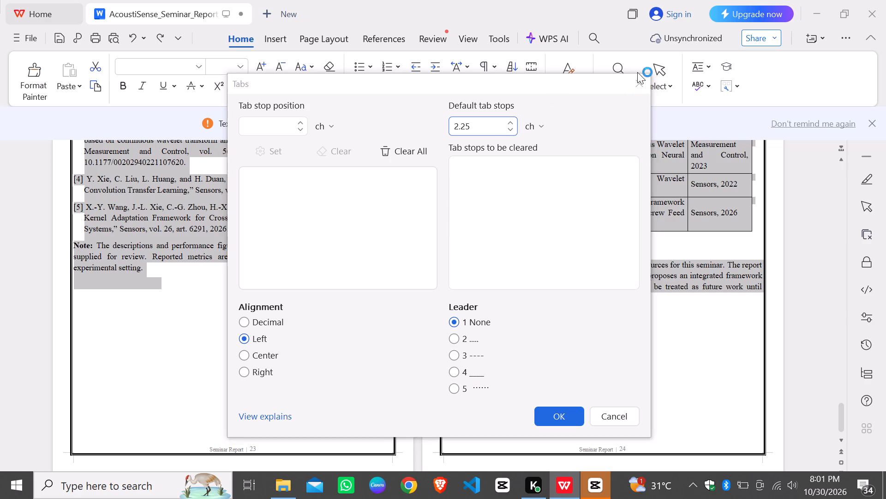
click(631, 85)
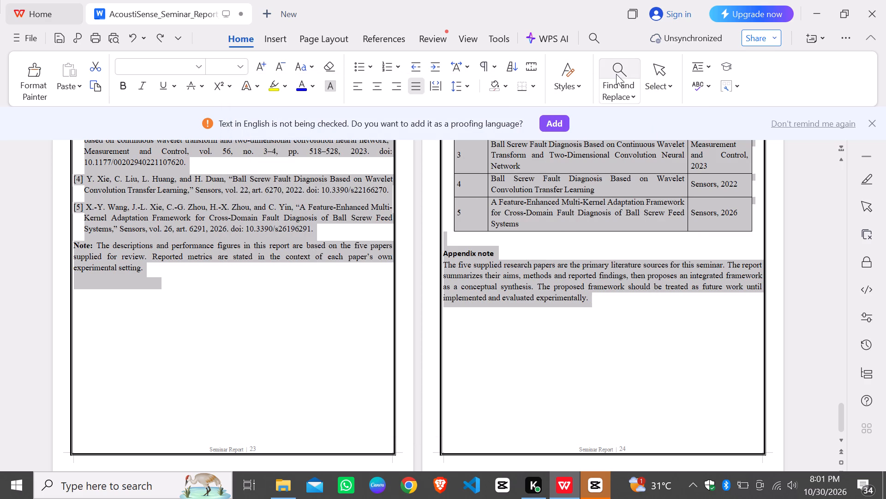
Apply the Narrow margin preset, 0.5 in on all four sides, to the selected pages.
click(324, 32)
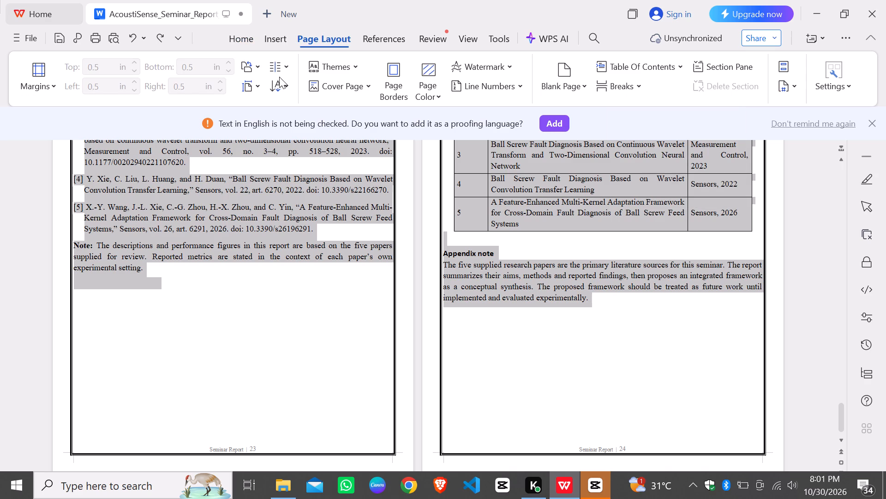
click(52, 72)
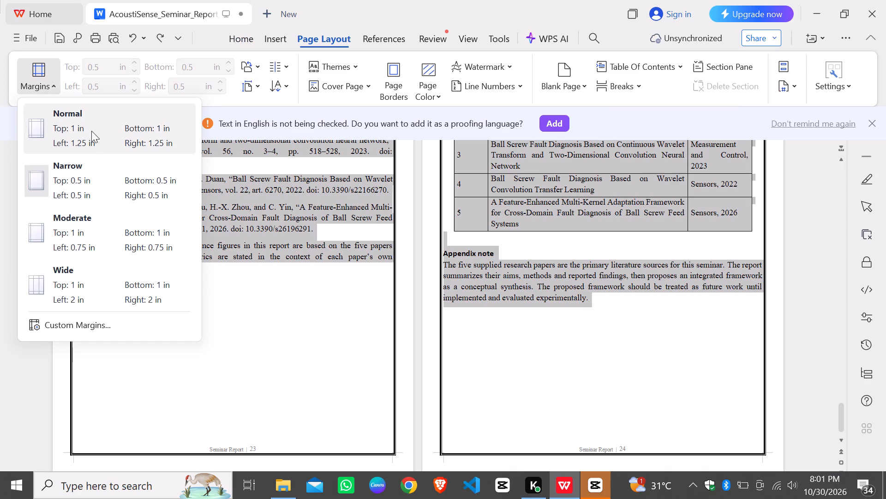
click(102, 183)
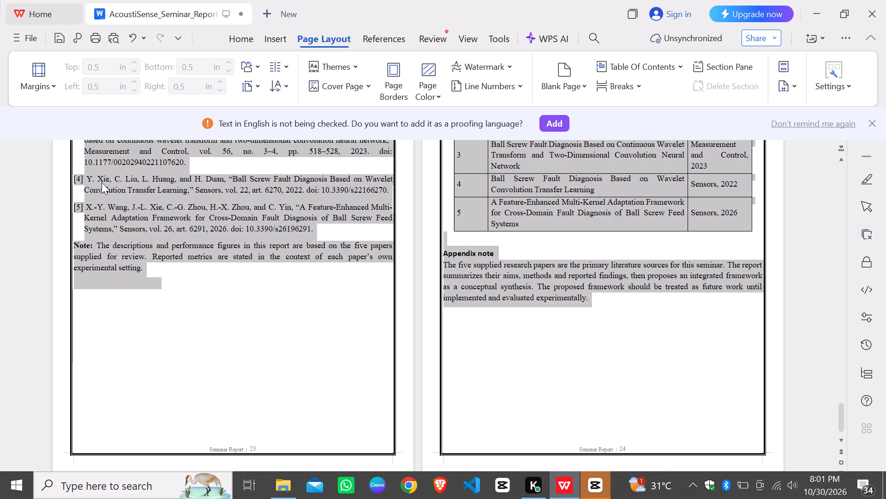
Examine the layout of the report's closing pages around the references and Appendix A.
scroll(200, 281, up, 11)
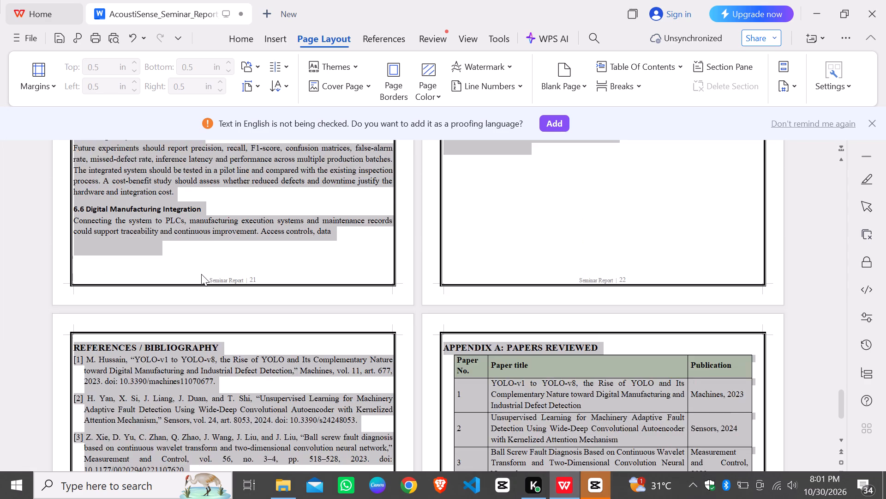
scroll(201, 274, down, 8)
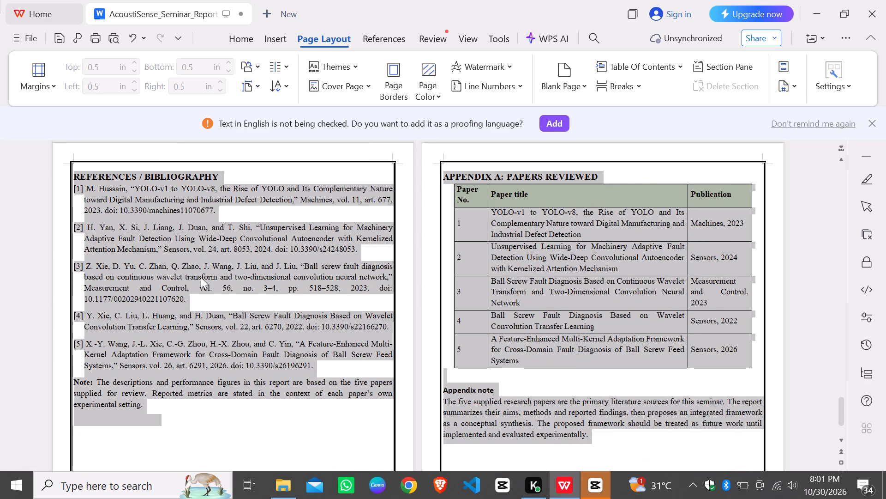
scroll(201, 277, down, 4)
scroll(201, 278, up, 2)
scroll(201, 278, down, 1)
scroll(201, 278, up, 10)
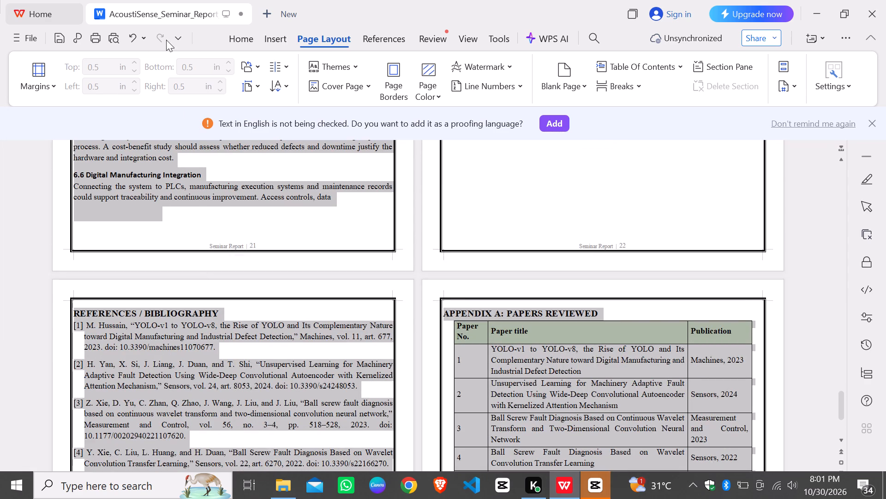
Set the font of all the selected text to Times New Roman.
click(230, 41)
click(204, 69)
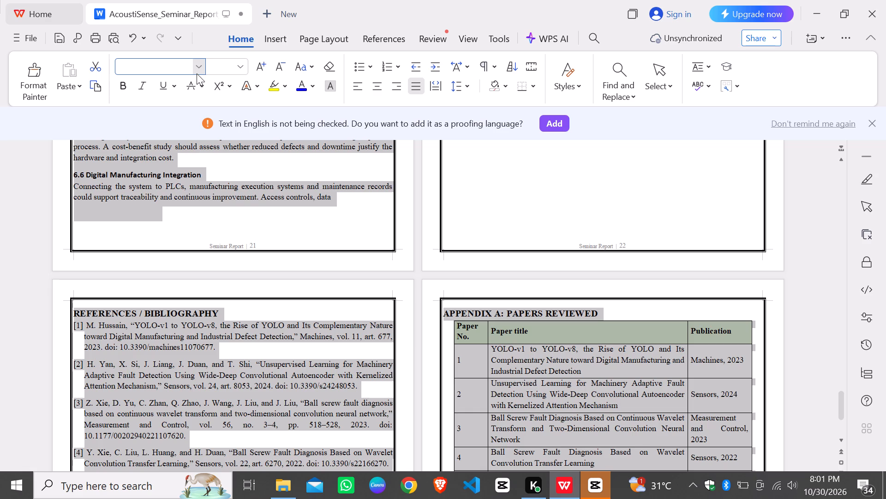
click(186, 143)
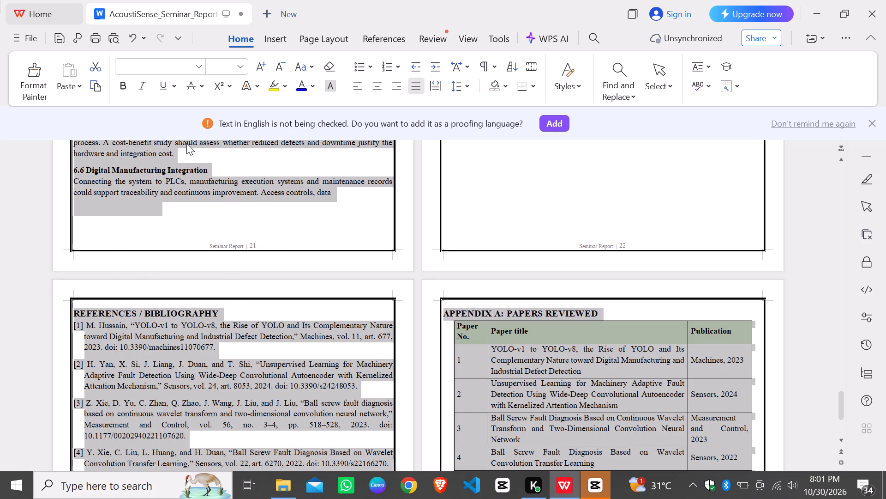
Review the headings, body text and tables in Chapters 5 to 7 for consistent formatting.
scroll(227, 230, up, 10)
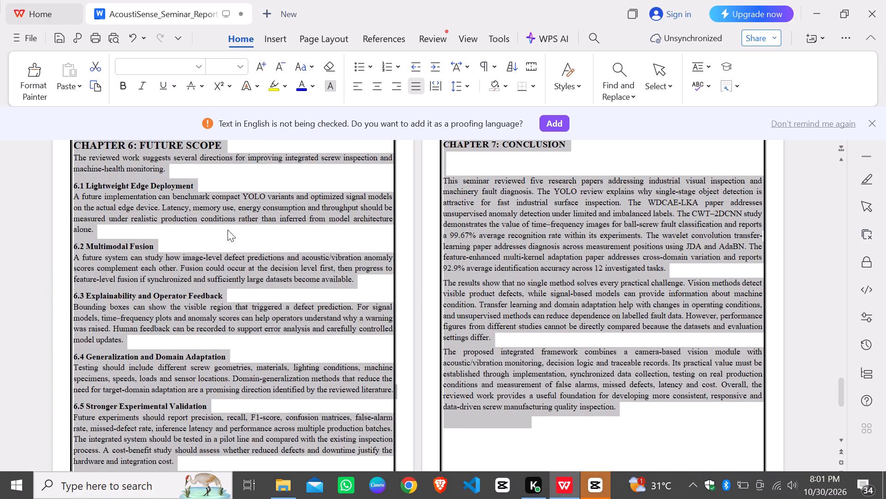
scroll(227, 230, up, 20)
scroll(227, 230, up, 5)
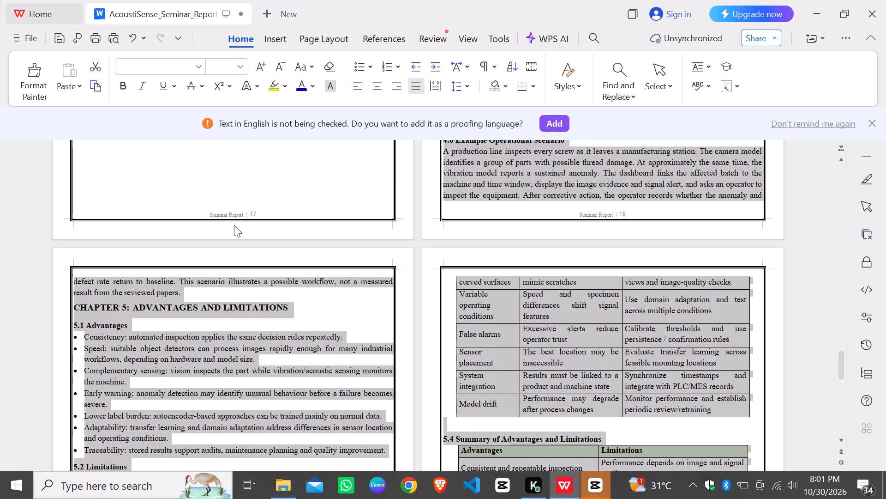
scroll(234, 221, up, 2)
scroll(234, 221, down, 4)
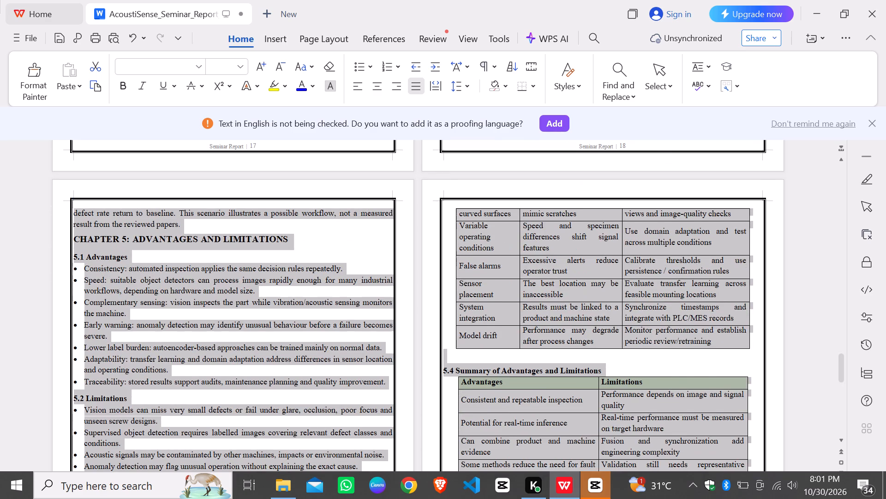
scroll(234, 220, down, 2)
scroll(234, 220, up, 1)
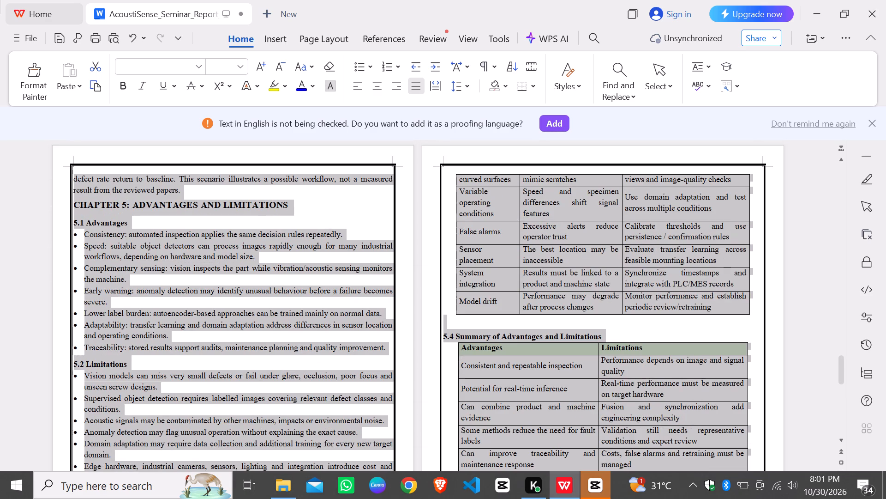
Review the selected text and tables from Chapter 5 back through Chapter 2 for consistent alignment and layout.
scroll(234, 220, up, 1)
scroll(234, 220, down, 3)
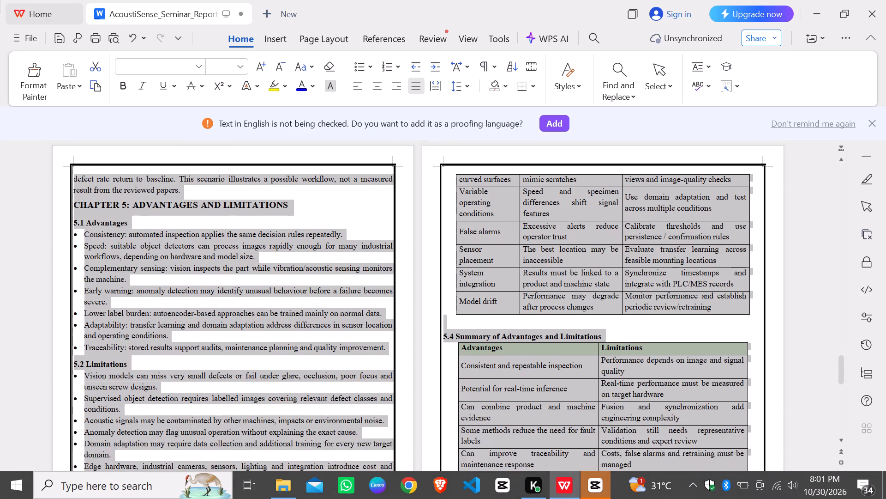
scroll(234, 220, down, 3)
scroll(239, 217, up, 5)
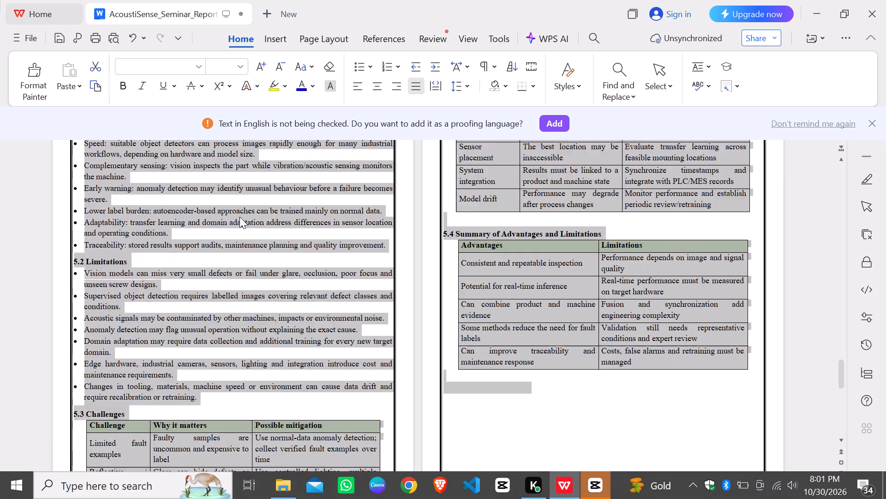
scroll(239, 217, up, 9)
scroll(239, 217, down, 20)
scroll(239, 217, down, 7)
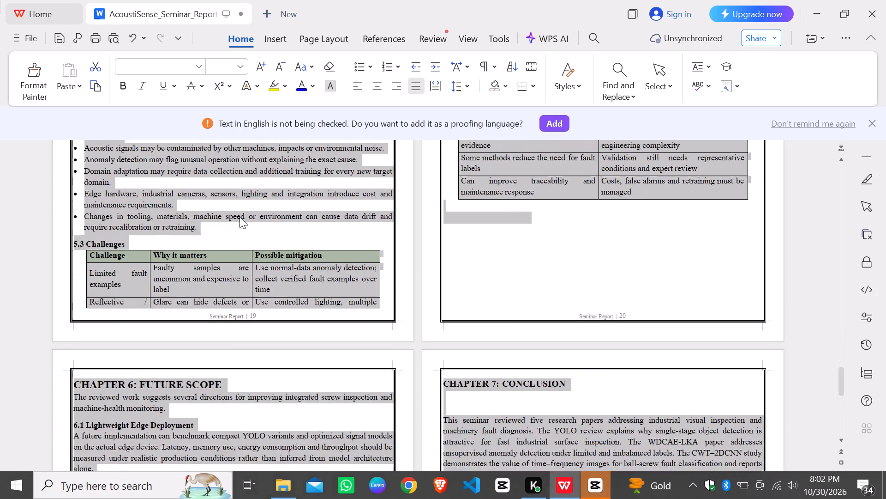
scroll(239, 217, down, 6)
scroll(239, 217, up, 8)
scroll(177, 280, up, 3)
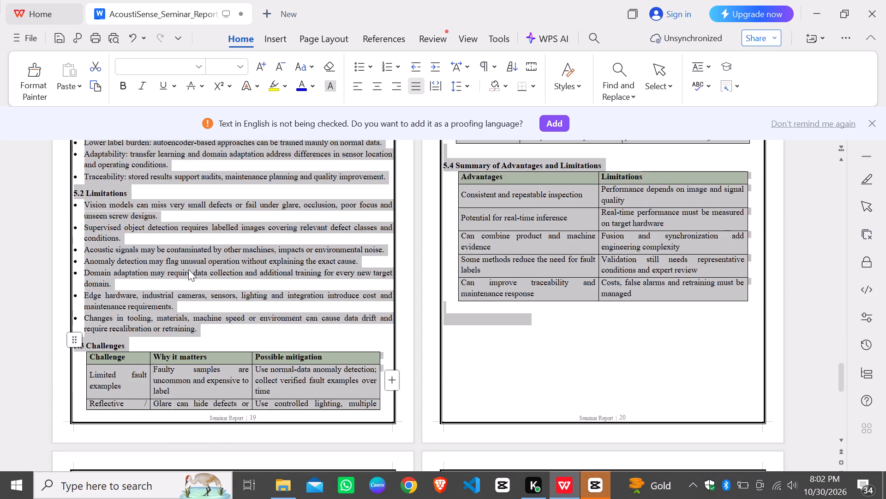
scroll(189, 269, up, 3)
scroll(189, 269, down, 3)
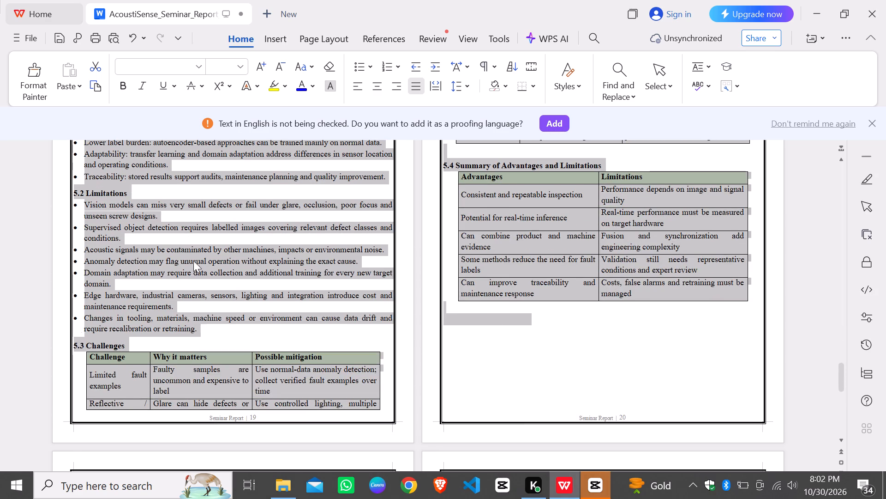
scroll(194, 260, up, 7)
scroll(194, 260, down, 6)
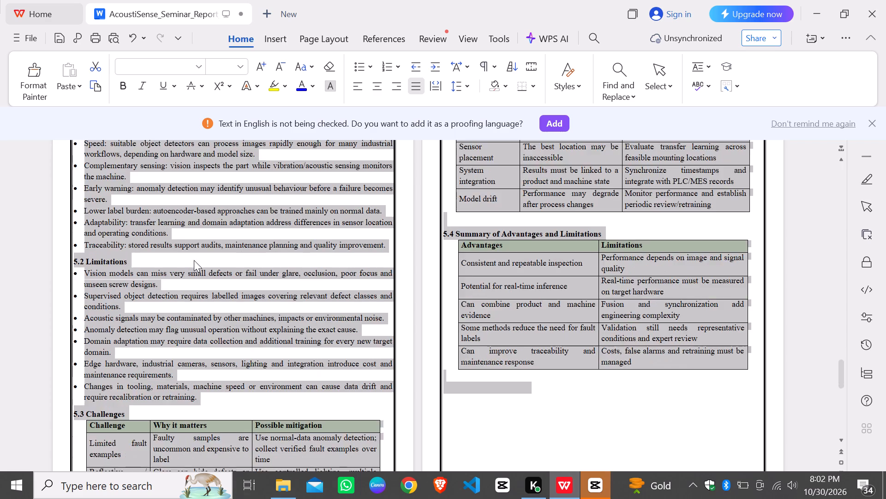
scroll(194, 259, down, 5)
scroll(192, 259, up, 14)
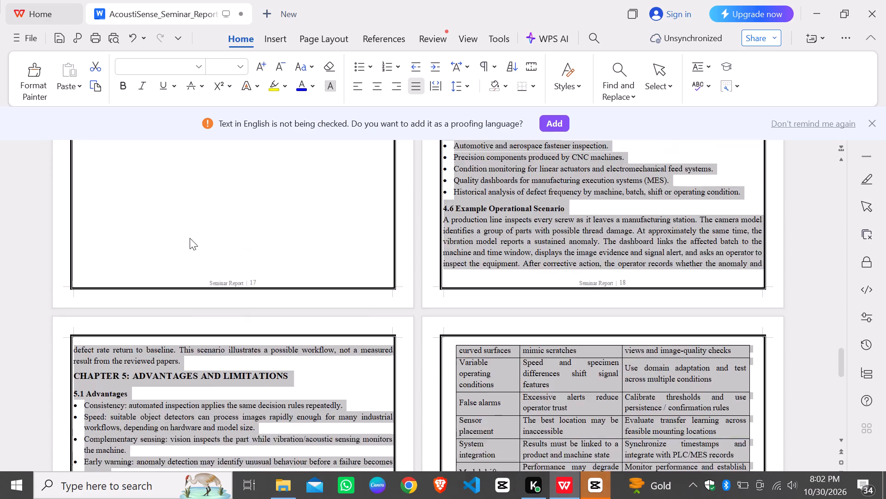
scroll(190, 238, up, 14)
scroll(193, 235, up, 11)
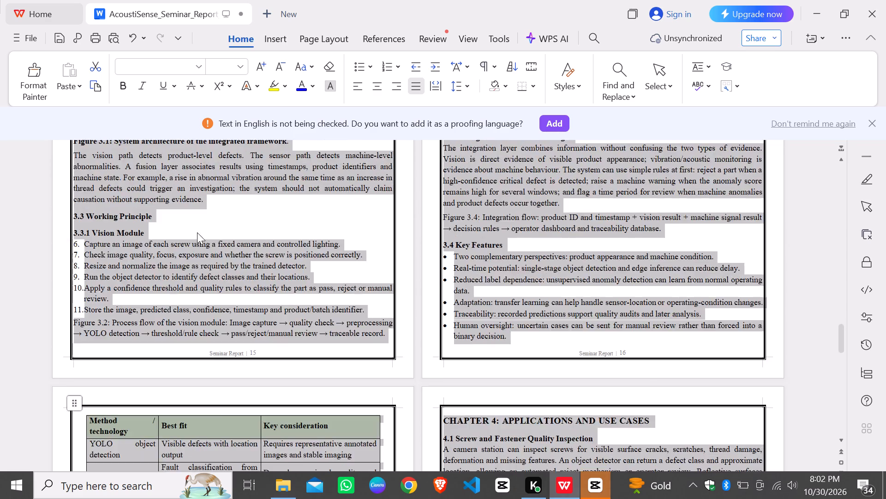
scroll(197, 232, up, 11)
scroll(197, 232, up, 14)
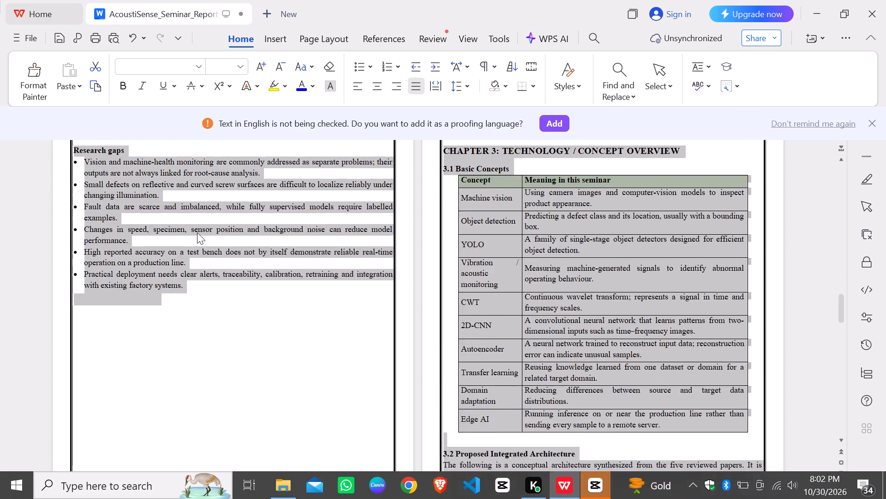
scroll(197, 232, up, 20)
scroll(197, 232, up, 10)
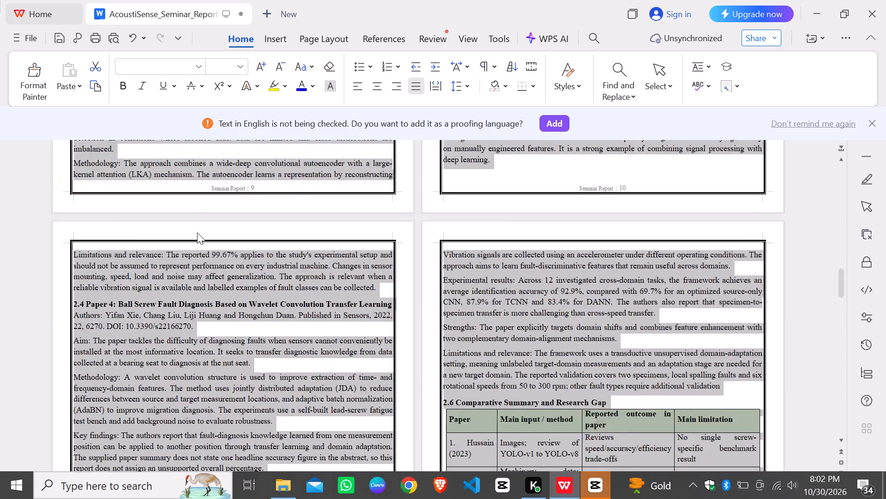
scroll(197, 232, up, 4)
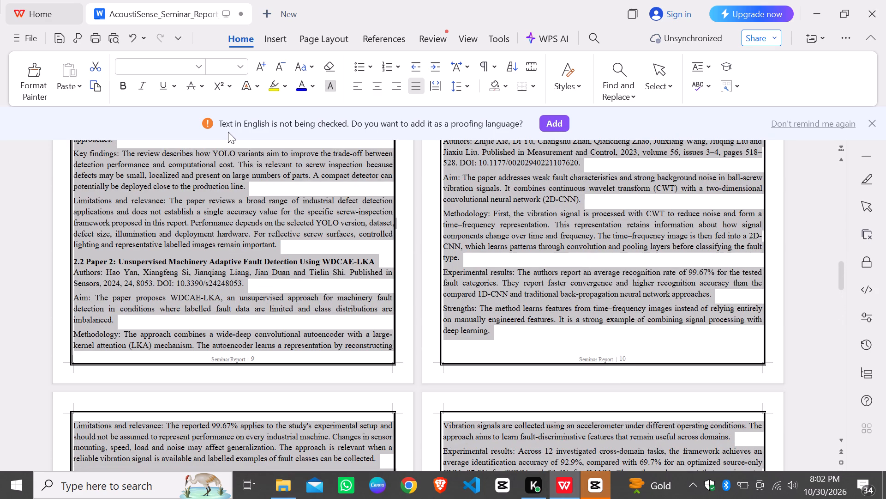
Try justified alignment on all the selected report text, then settle on left alignment.
ctrl+click(228, 132)
key(ctrl+j)
key(ctrl+j)
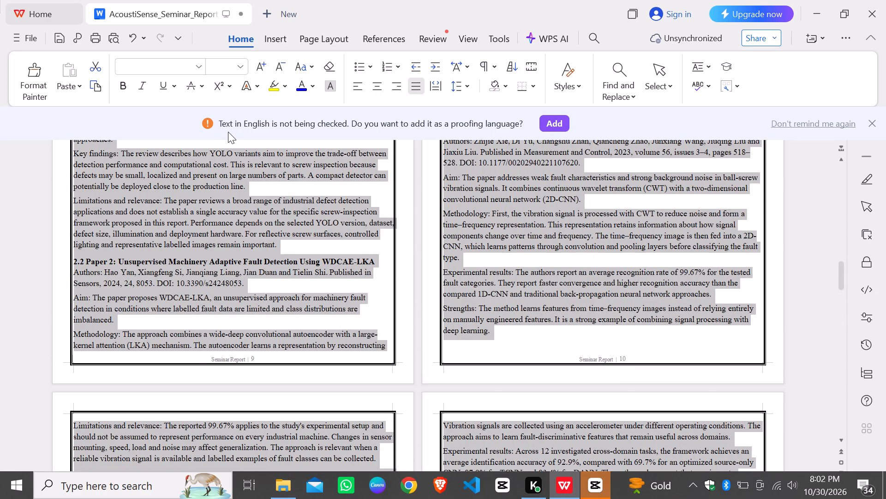
key(ctrl+j)
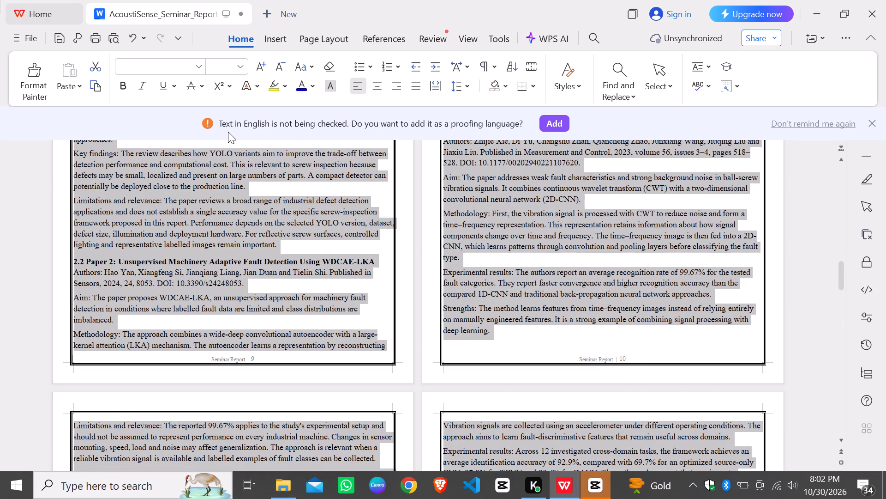
key(ctrl+j)
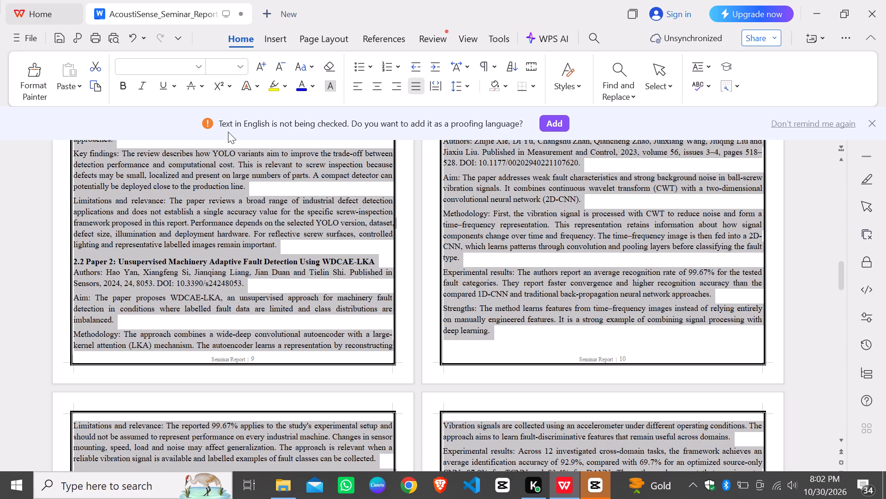
click(411, 85)
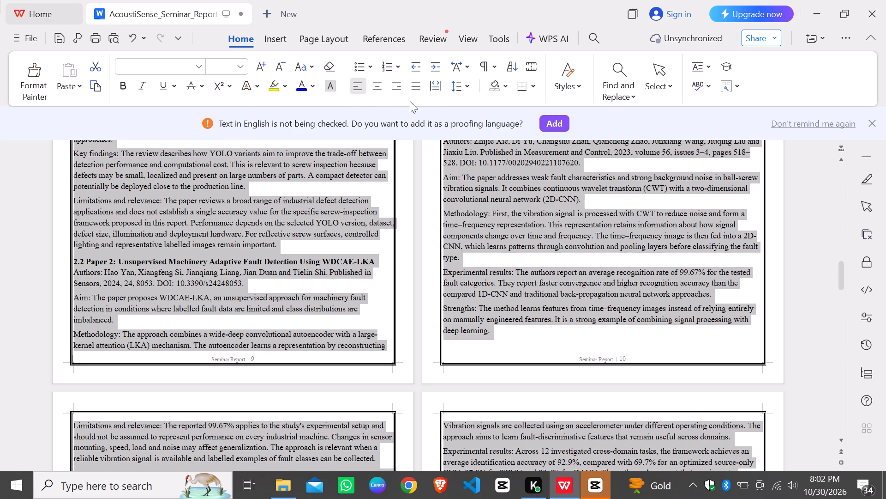
click(410, 85)
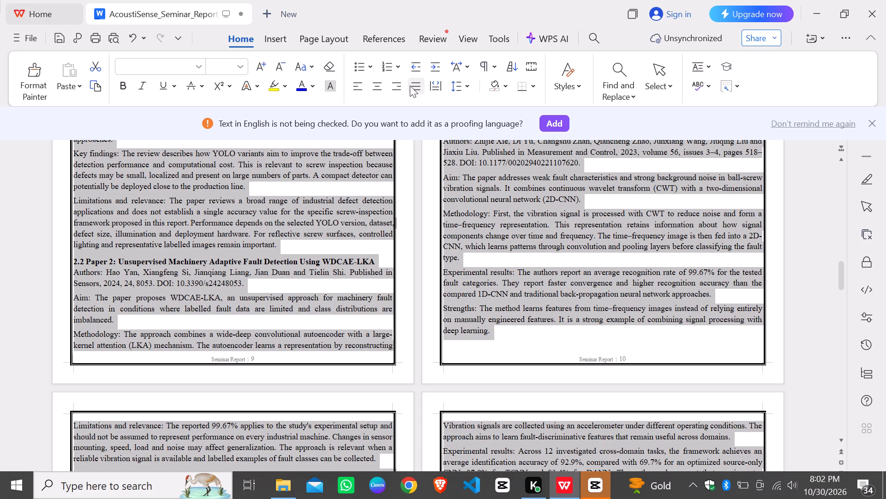
click(409, 86)
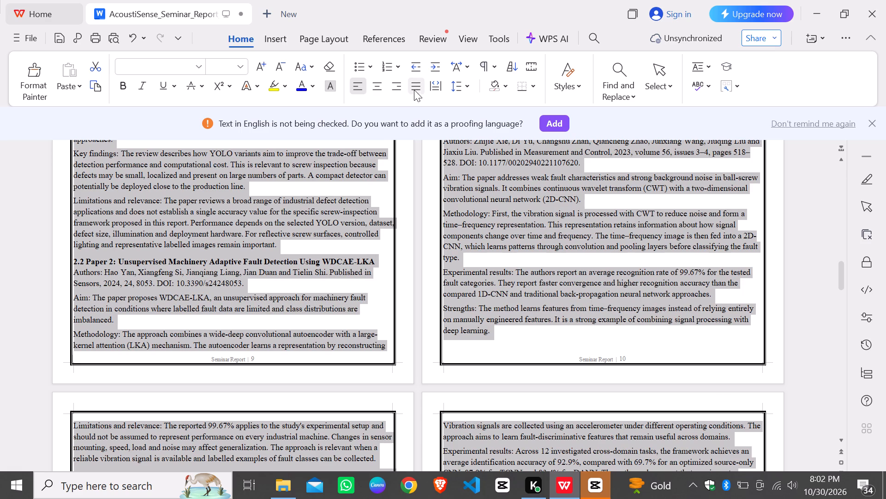
Examine how the text is laid out from Chapter 2 back to the certificate and cover pages.
scroll(184, 175, up, 11)
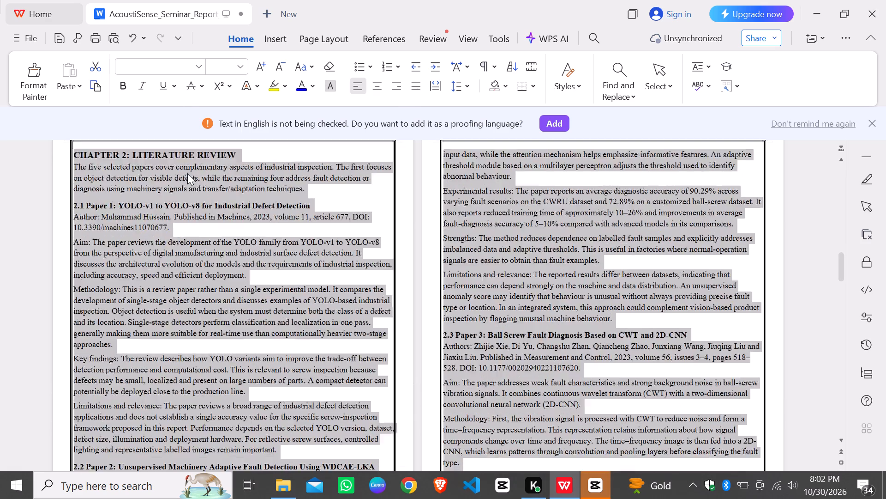
scroll(187, 173, up, 3)
scroll(216, 257, up, 15)
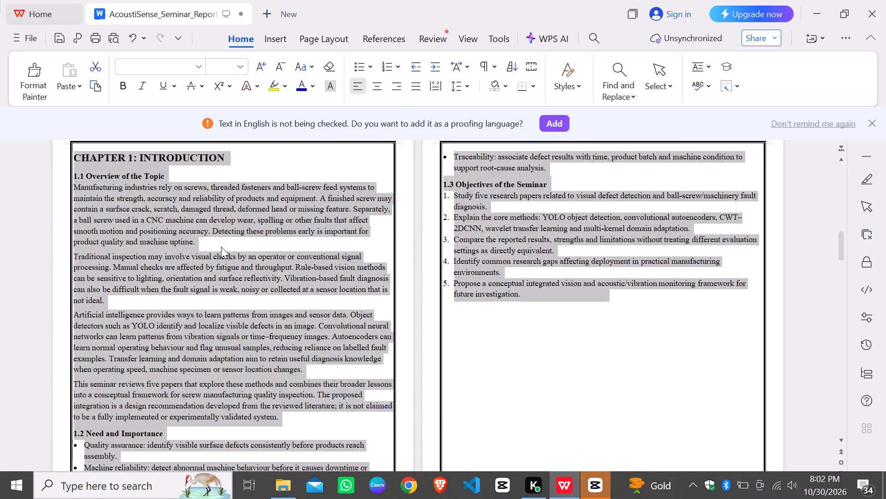
scroll(221, 247, up, 5)
scroll(222, 243, down, 1)
scroll(222, 243, up, 4)
scroll(222, 218, down, 1)
scroll(222, 218, up, 20)
scroll(222, 218, up, 17)
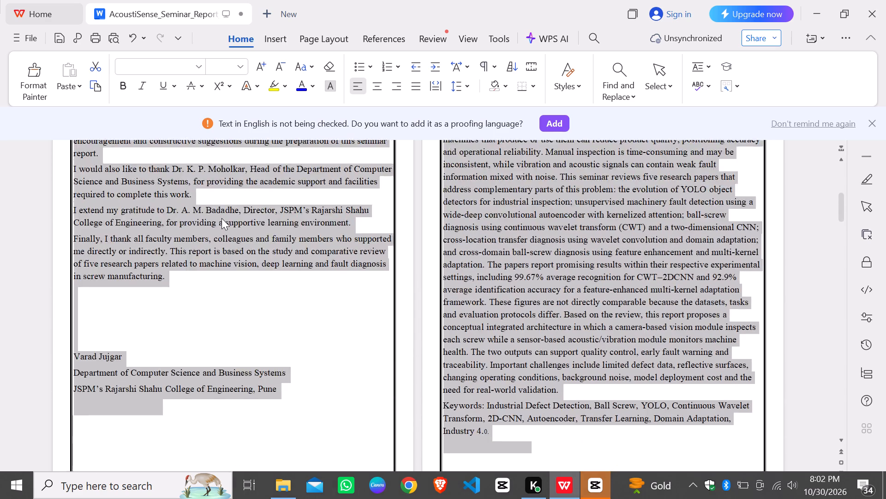
scroll(221, 218, up, 20)
scroll(221, 218, up, 7)
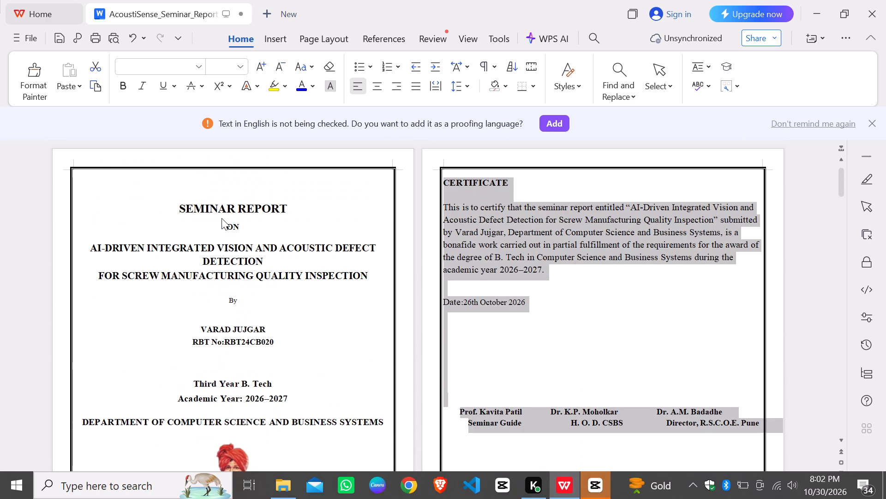
scroll(221, 218, down, 3)
scroll(221, 218, up, 2)
Realign the "Seminar Guide" designation line on the certificate page so it starts directly beneath the guide's name.
click(519, 272)
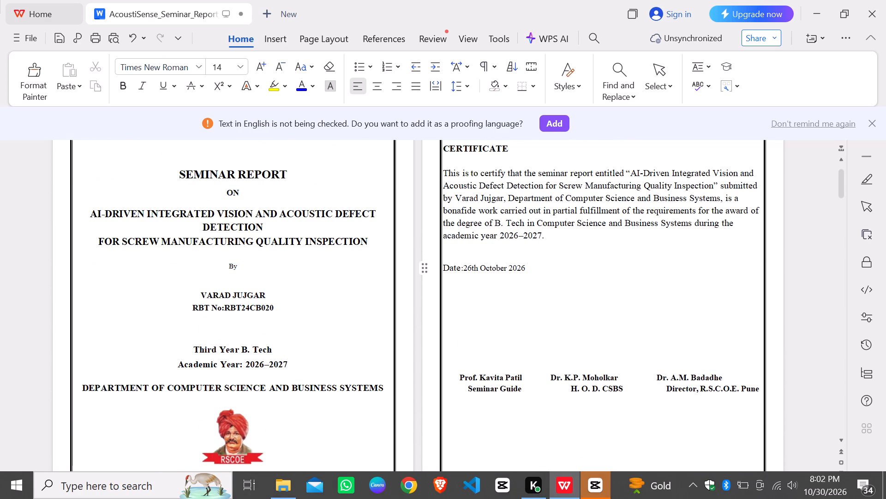
click(456, 381)
click(467, 395)
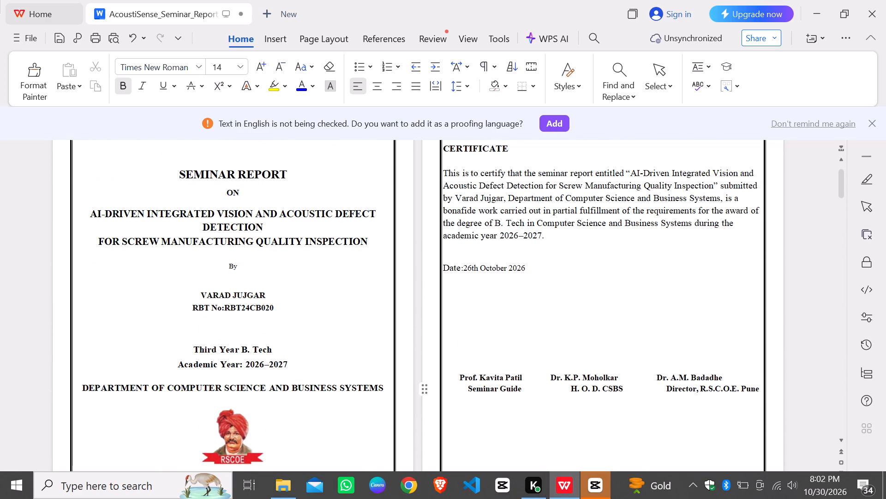
key(BackSpace)
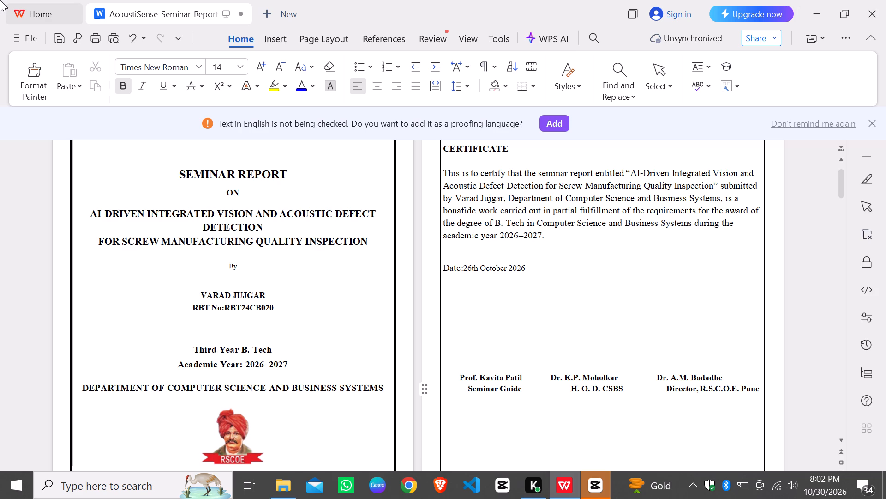
key(BackSpace)
key(BackSpace)
key(BackSpace)
key(BackSpace)
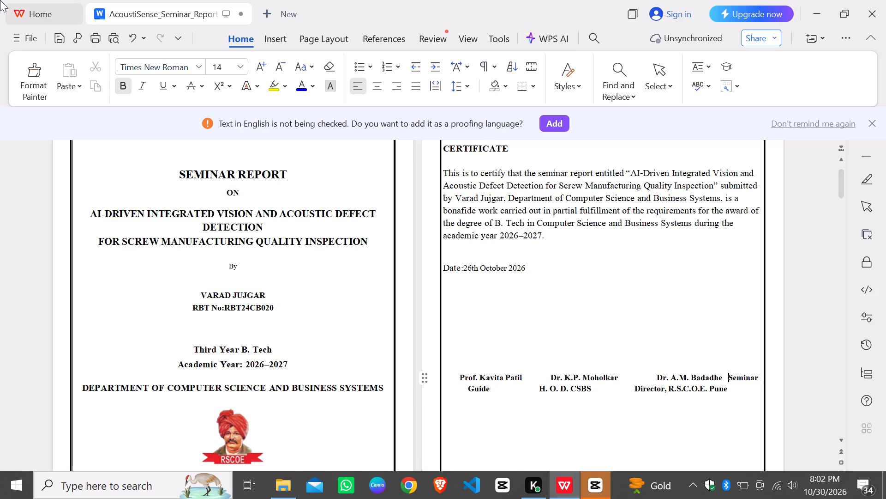
key(Return)
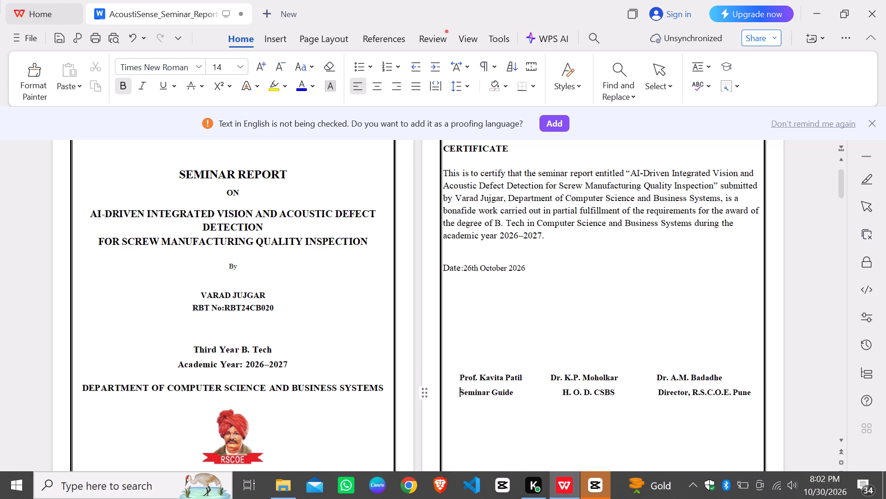
Move "Pune" to its own line below the designations and remove the final period from "Director, R.S.C.O.E".
click(731, 396)
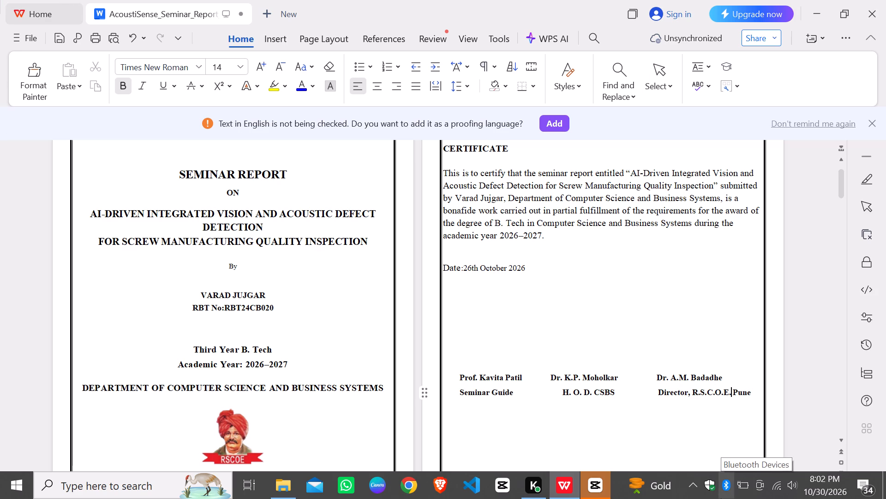
key(Return)
key(Return)
key(Return)
key(BackSpace)
key(BackSpace)
key(BackSpace)
key(BackSpace)
key(BackSpace)
key(space)
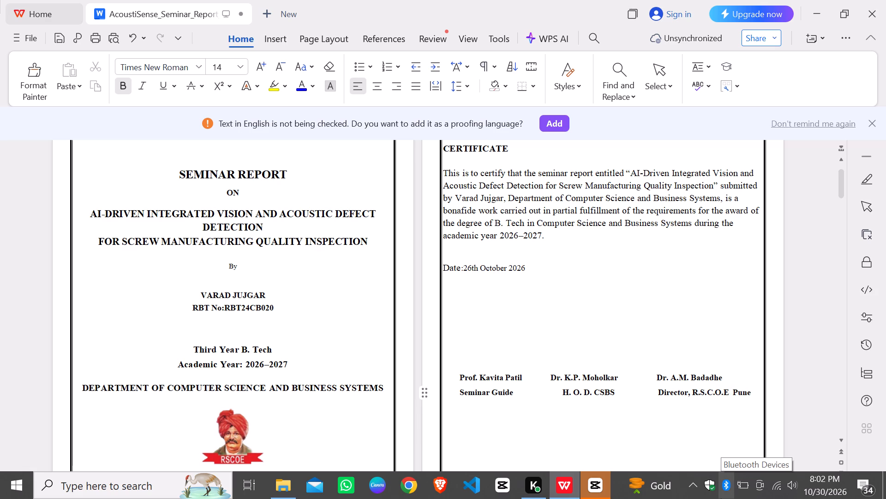
key(BackSpace)
key(Return)
Indent "Pune" across its line until it sits roughly centred beneath "Director, R.S.C.O.E".
key(space)
key(space)
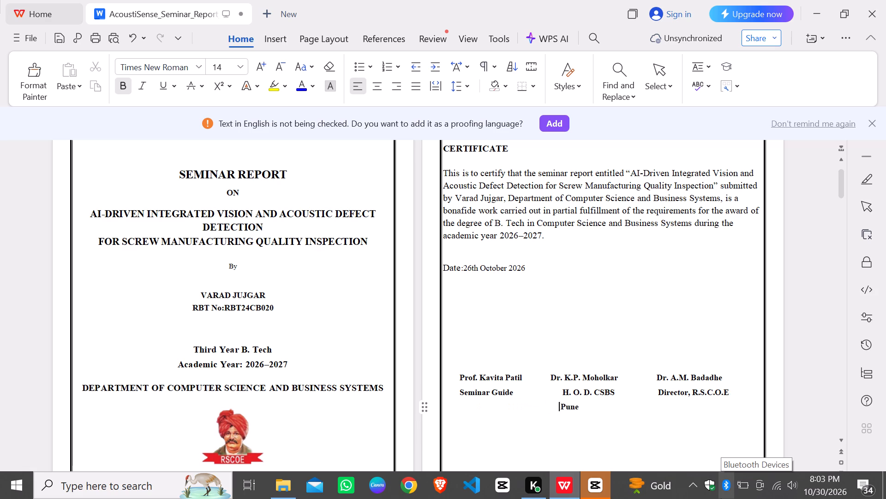
key(space)
key(space)
key(space)
key(space)
key(space)
key(space)
key(space)
key(space)
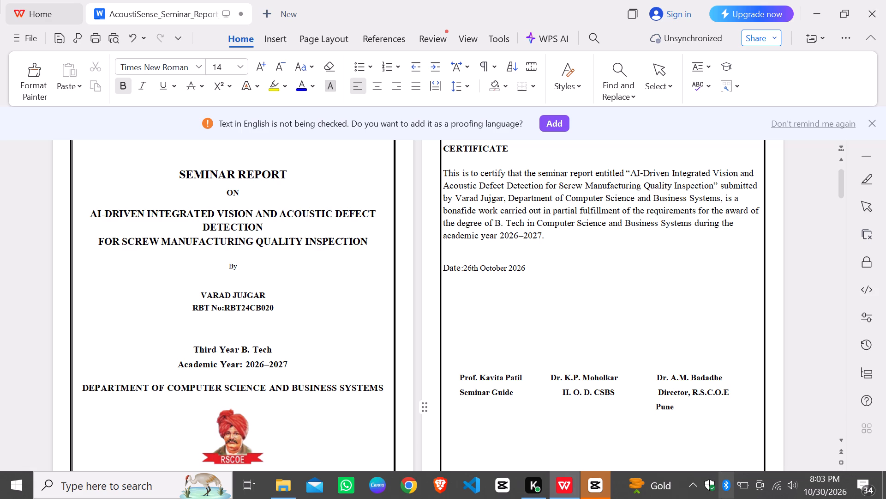
key(space)
key(space)
key(space)
key(space)
key(space)
key(space)
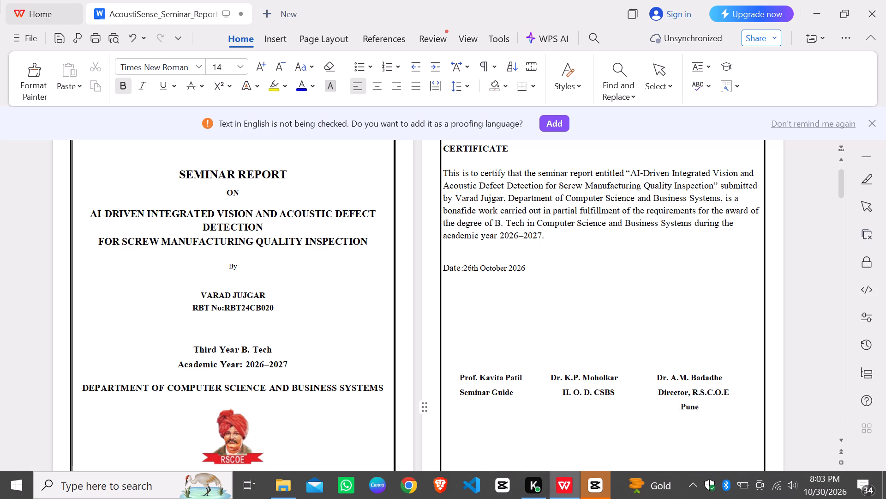
Widen the gap after the guide's name on the certificate's signature line, shifting the H.O.D.'s and Director's names further across.
click(539, 374)
key(space)
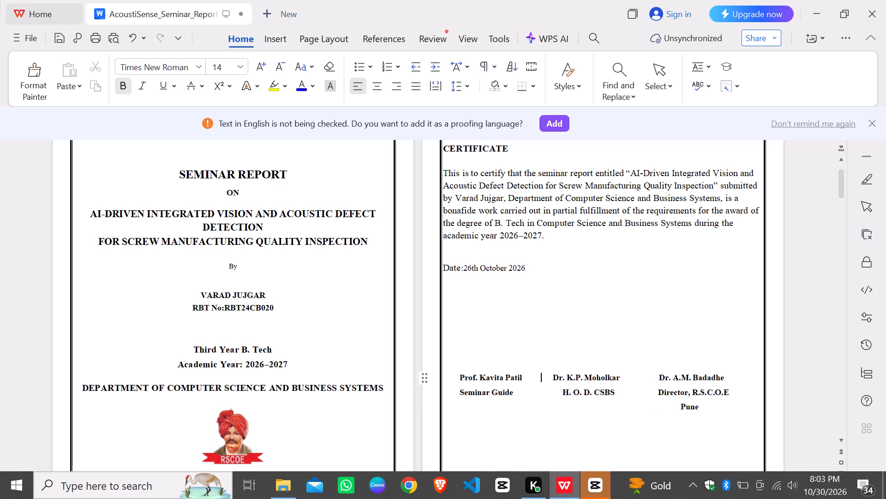
key(space)
key(space)
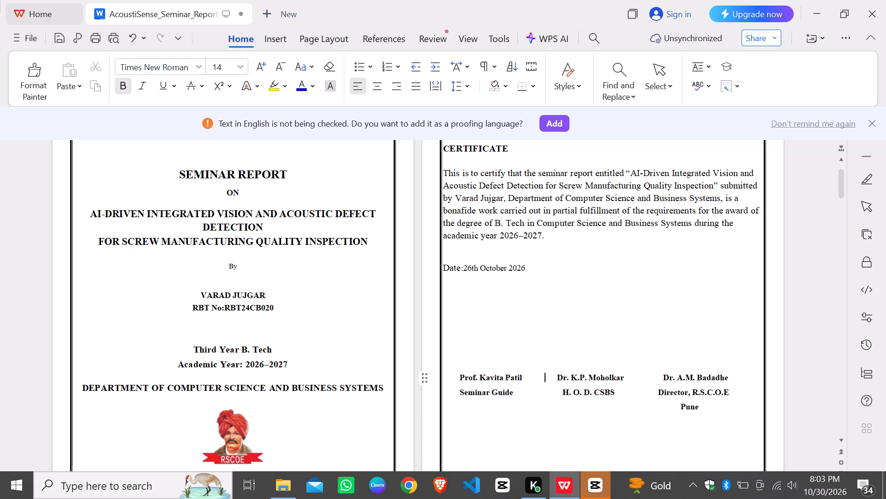
Indent the designation line so "Seminar Guide" sits roughly centred beneath the guide's name, moving the other designations along with it.
click(459, 377)
click(534, 378)
click(456, 380)
drag(455, 391, 462, 396)
key(space)
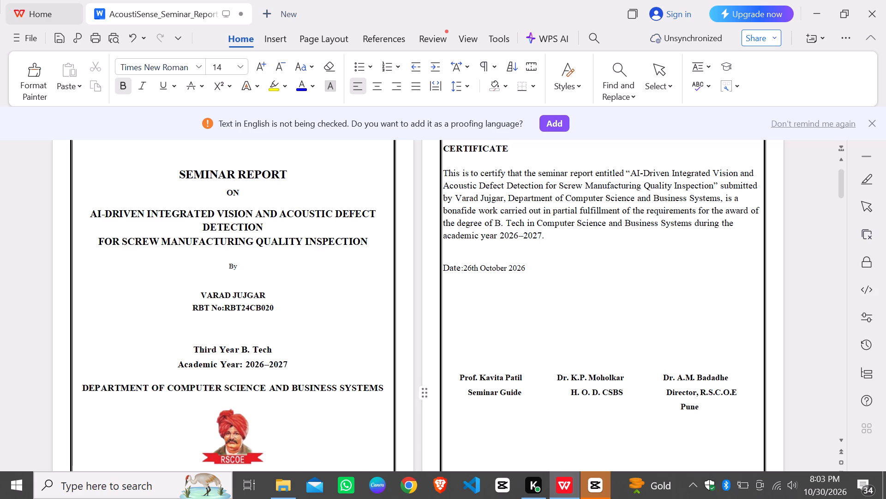
Adjust the spaces before the H.O.D.'s name until it sits roughly above "H. O. D. CSBS".
click(560, 378)
key(space)
key(space)
key(space)
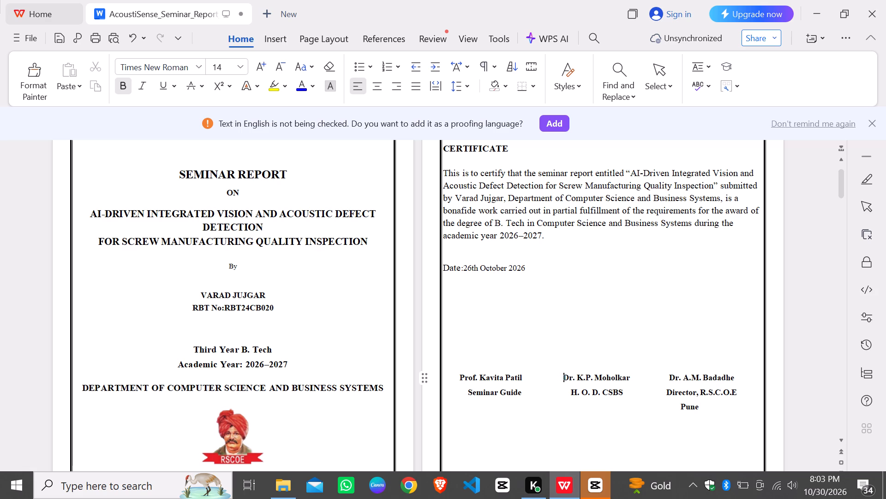
key(space)
click(557, 373)
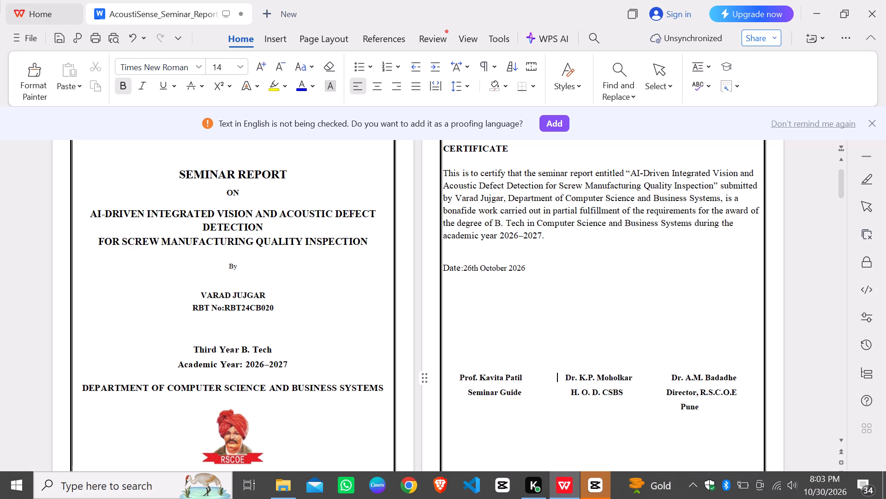
key(BackSpace)
key(BackSpace)
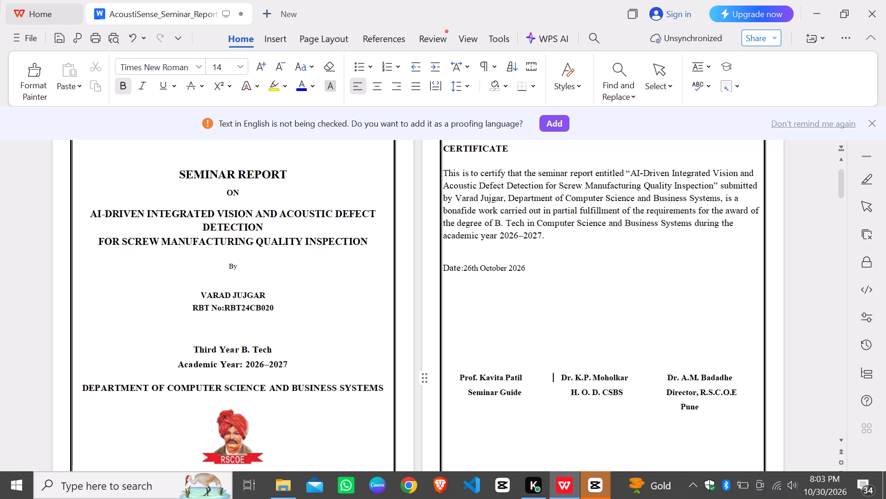
Remove spaces before "H. O. D. CSBS" and before the Director's name so both designations line up roughly beneath their names.
click(574, 398)
key(backslash)
key(BackSpace)
key(BackSpace)
key(BackSpace)
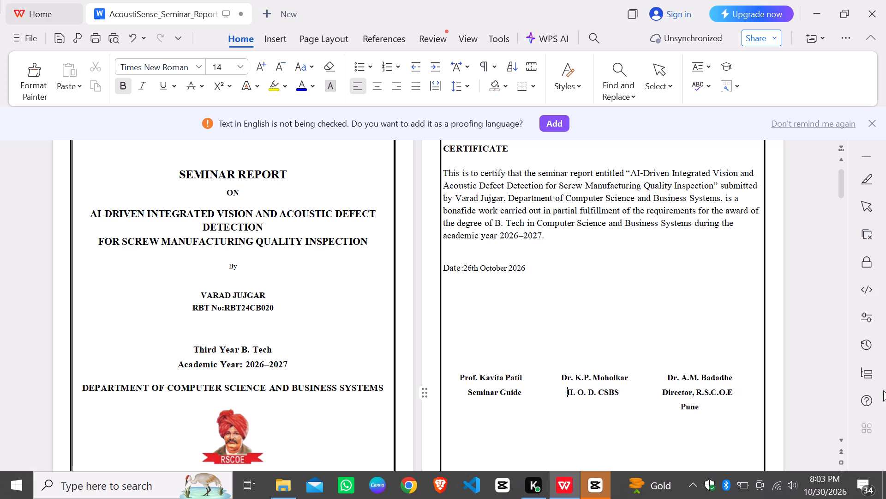
key(BackSpace)
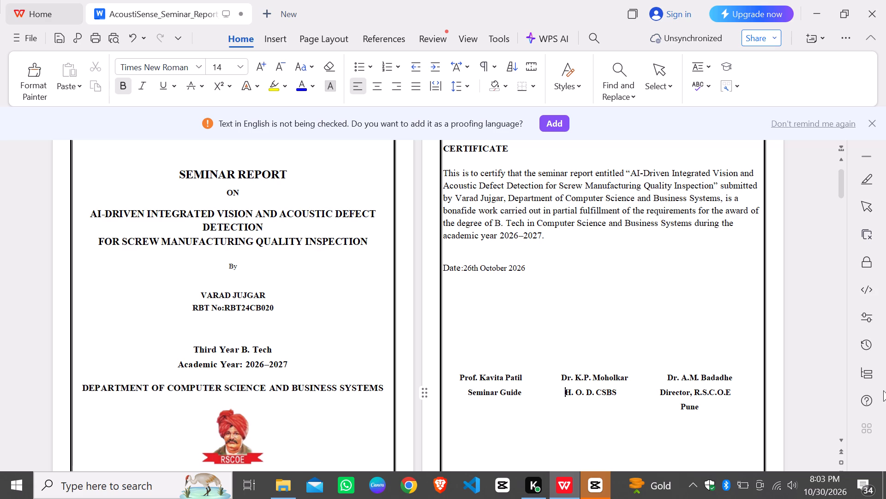
click(670, 374)
key(BackSpace)
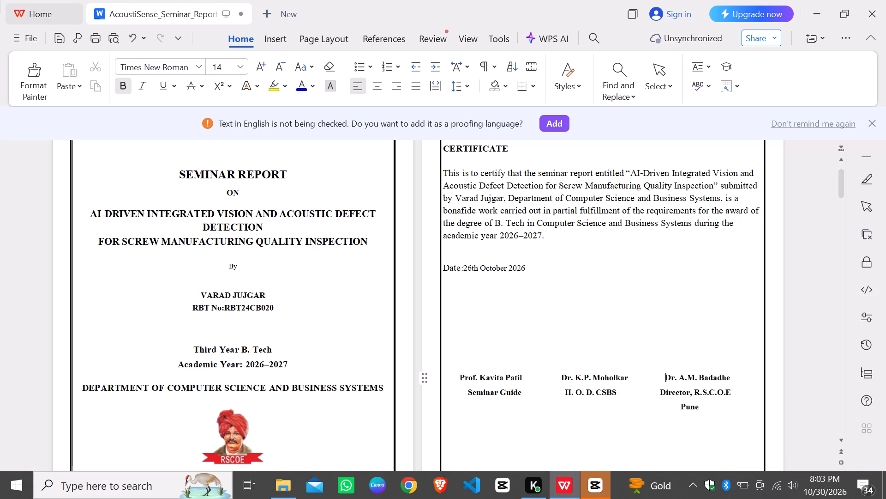
Centre the "CERTIFICATE" heading on the certificate page.
scroll(99, 243, down, 3)
scroll(99, 243, up, 5)
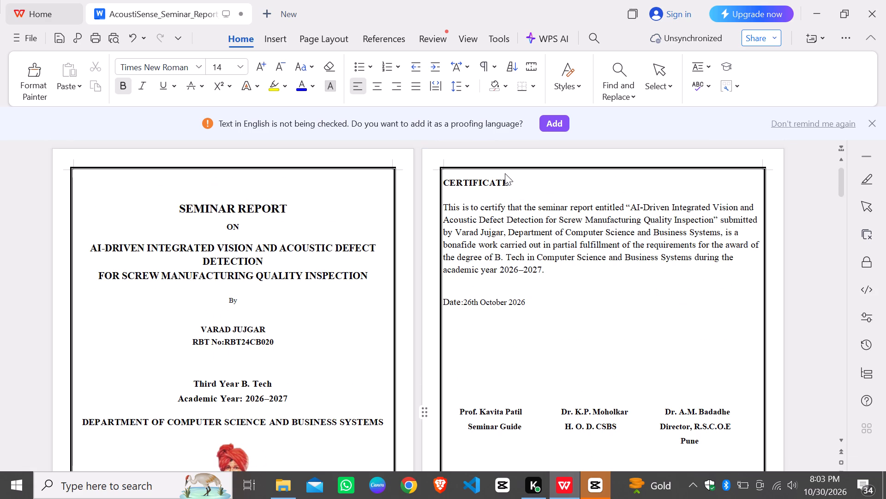
drag(512, 183, 442, 179)
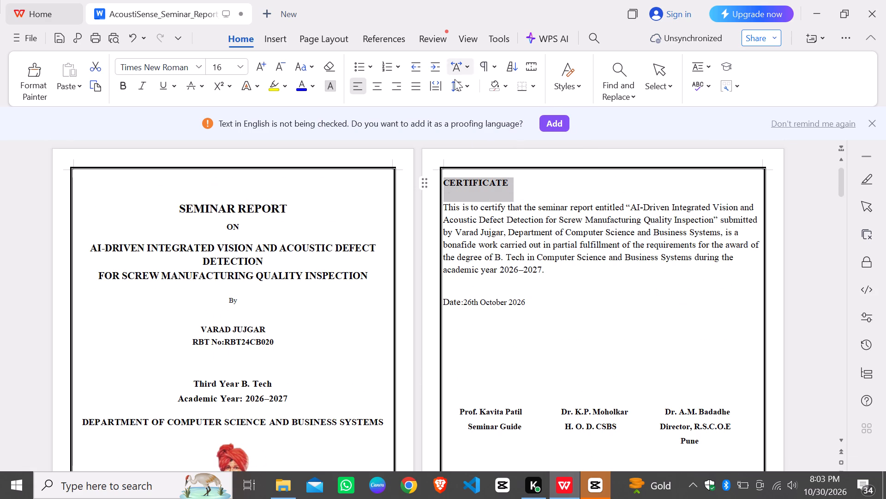
click(369, 87)
click(371, 88)
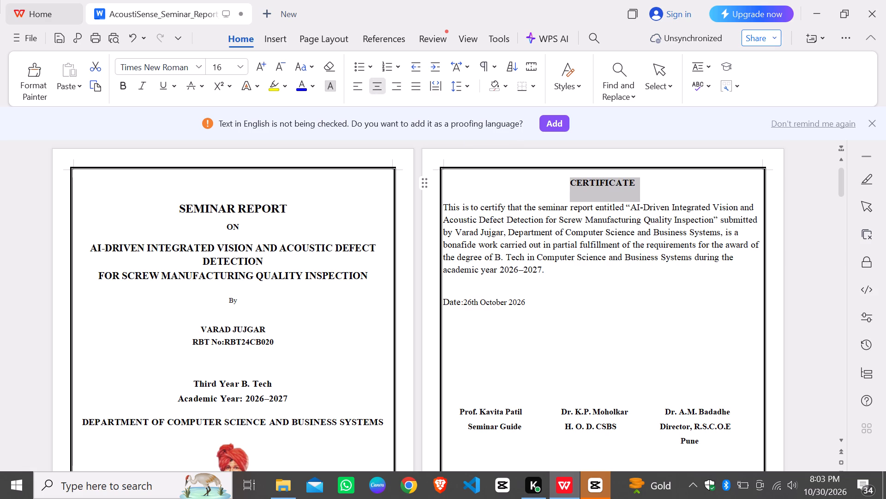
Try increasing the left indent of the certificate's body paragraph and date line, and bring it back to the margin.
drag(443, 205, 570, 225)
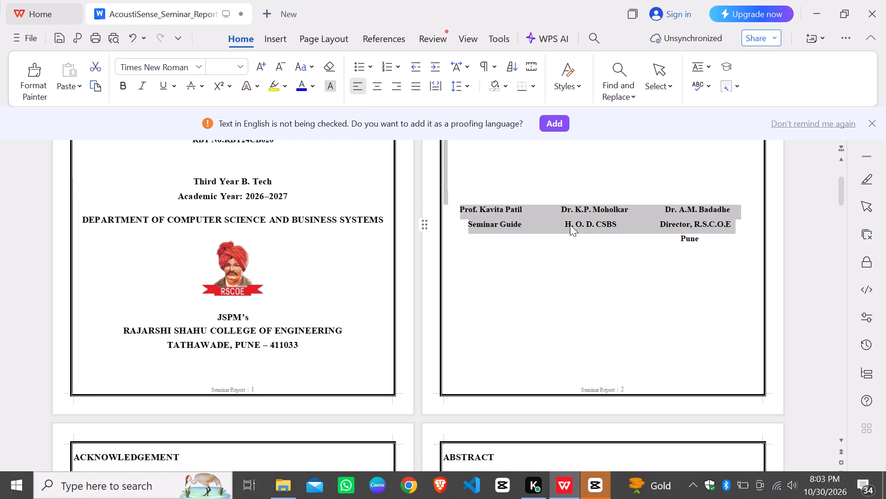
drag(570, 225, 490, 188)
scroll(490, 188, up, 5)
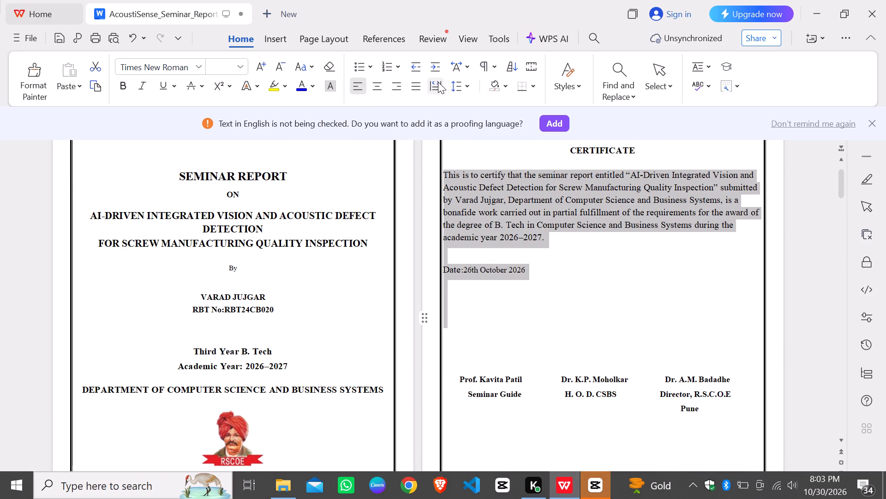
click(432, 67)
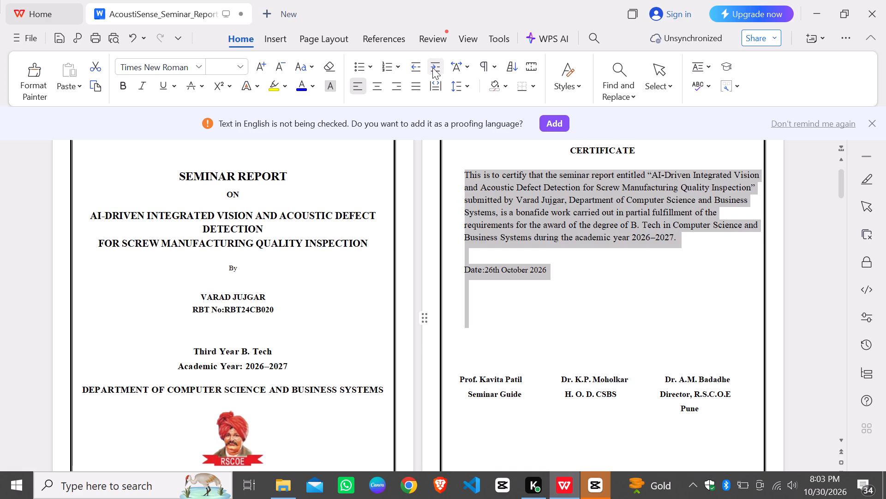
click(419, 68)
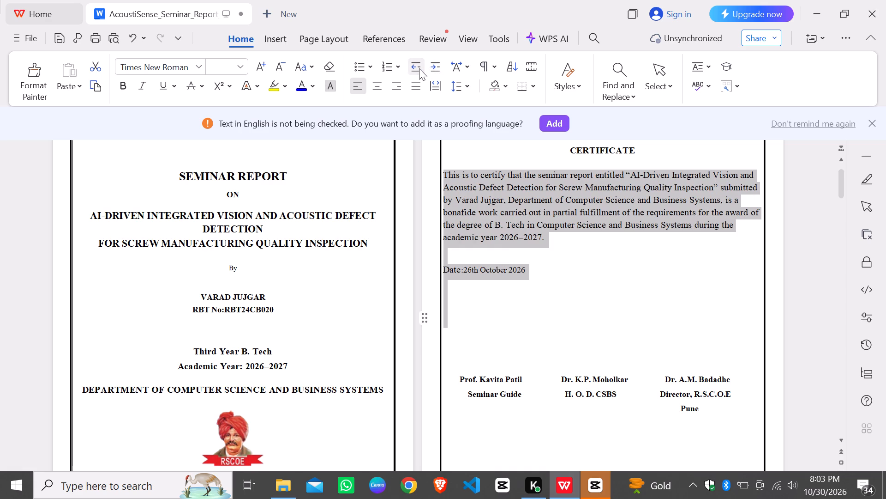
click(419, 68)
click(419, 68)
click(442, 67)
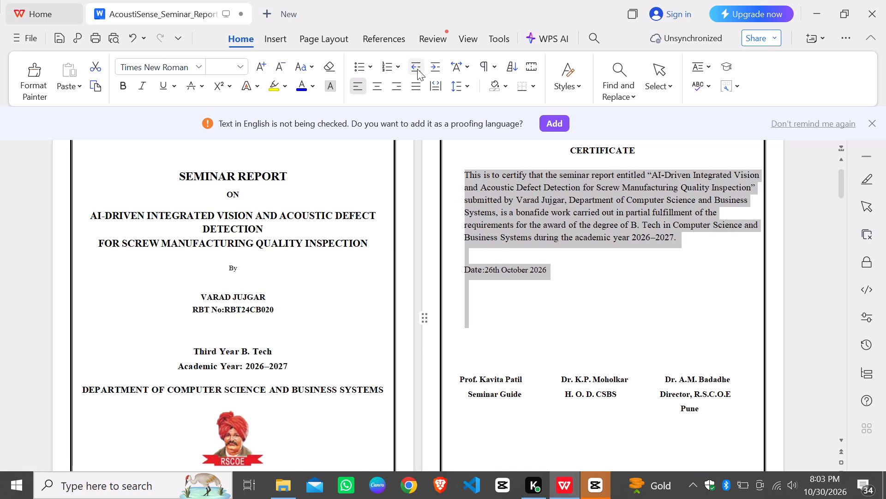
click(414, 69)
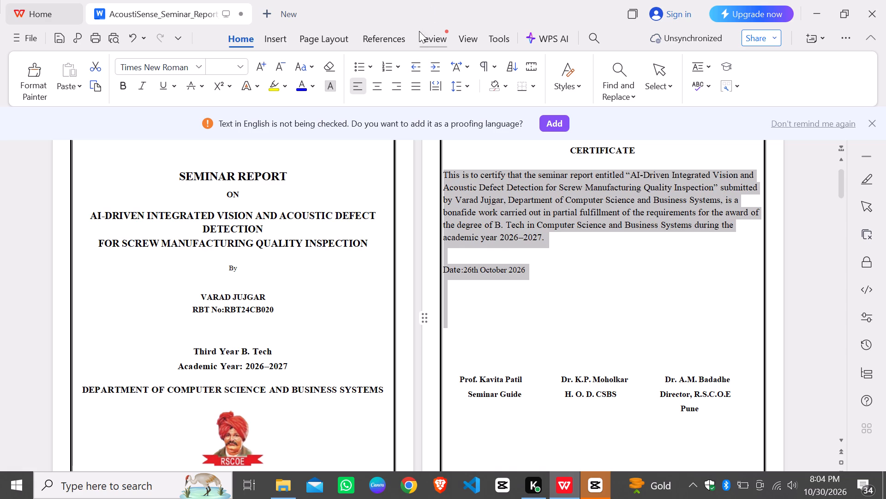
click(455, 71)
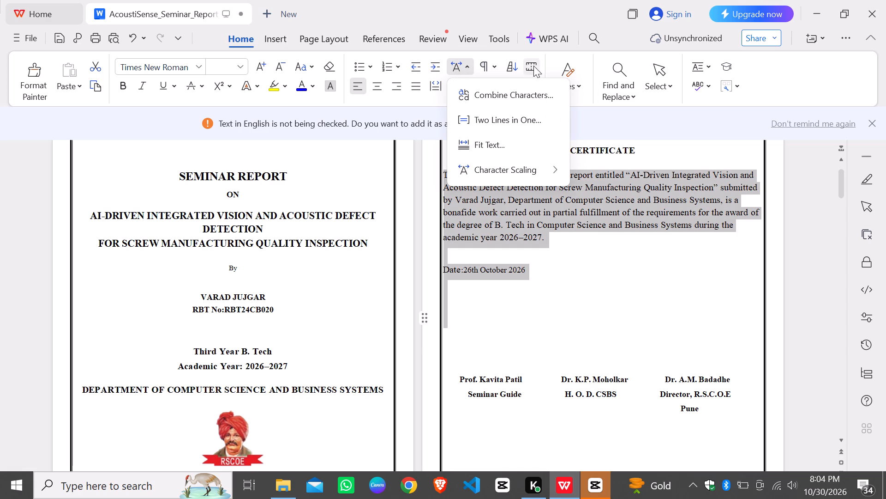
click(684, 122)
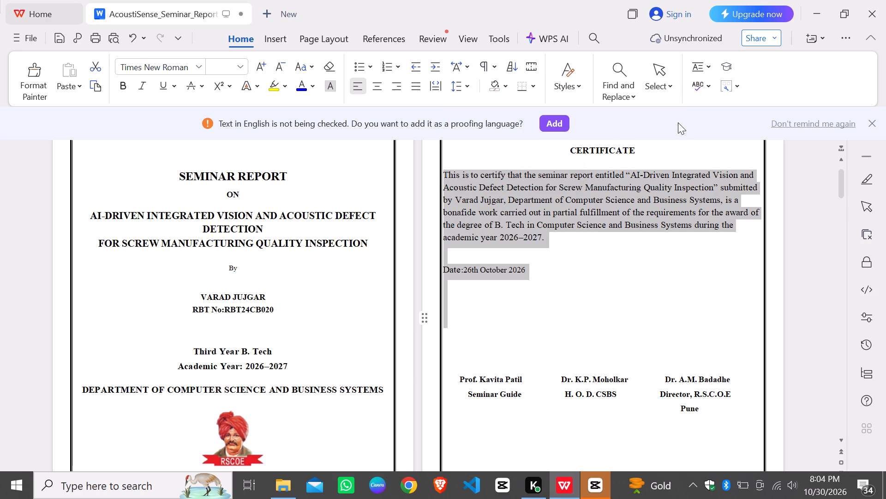
Copy the full body text of the Abstract page together with its keywords paragraph.
scroll(563, 378, up, 6)
scroll(563, 378, down, 9)
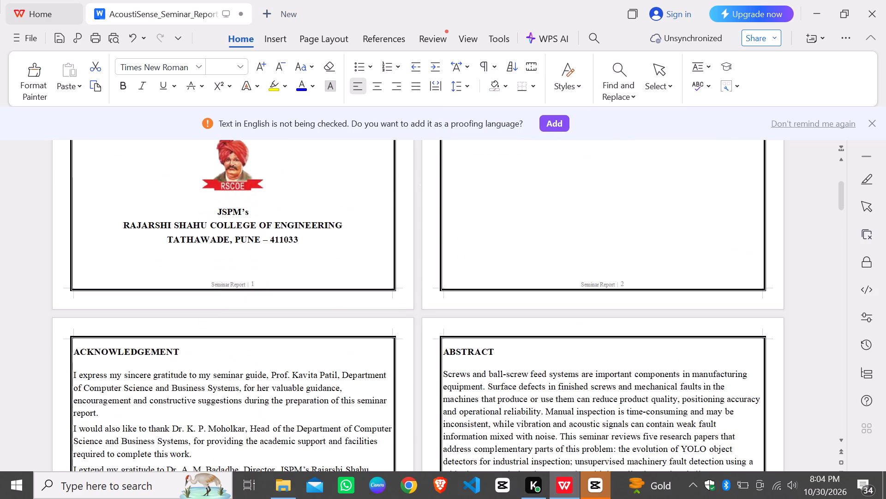
scroll(566, 385, up, 6)
scroll(566, 385, down, 7)
scroll(569, 361, down, 14)
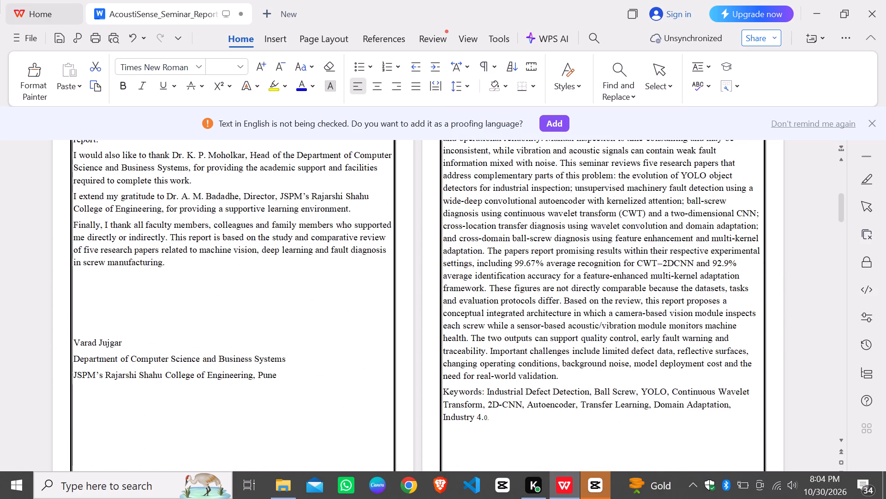
scroll(569, 361, up, 8)
scroll(569, 361, down, 1)
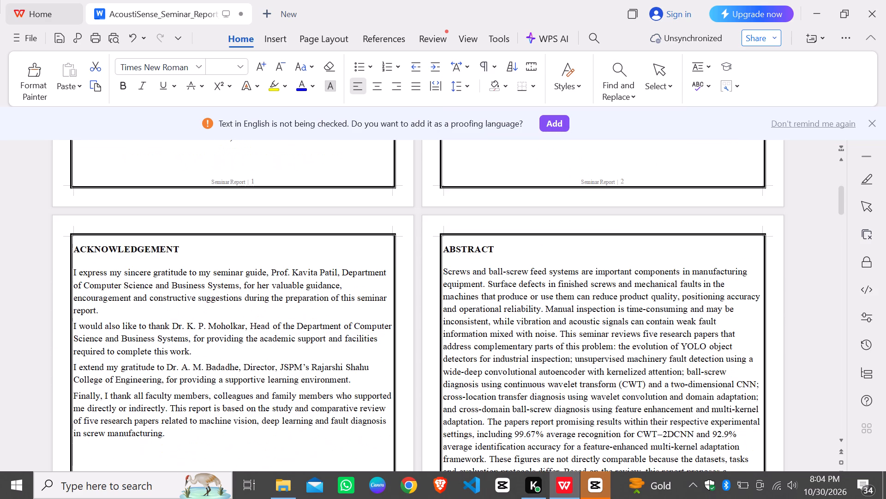
drag(441, 270, 461, 323)
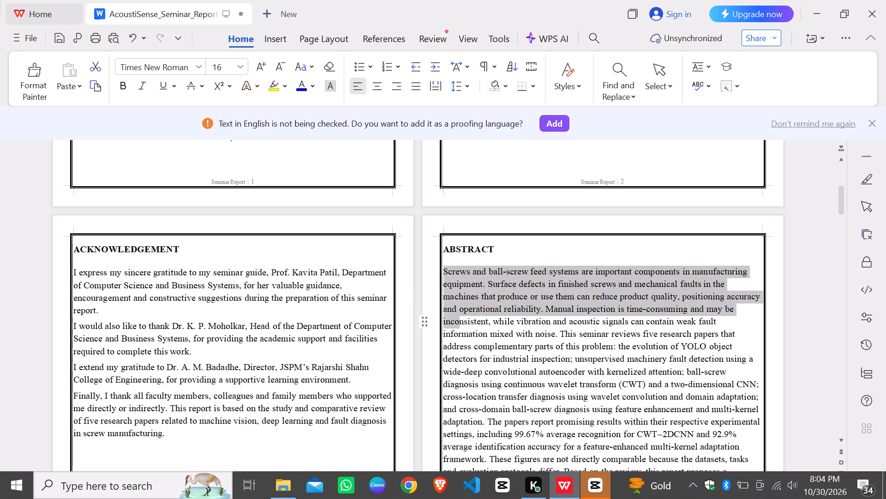
drag(461, 323, 509, 471)
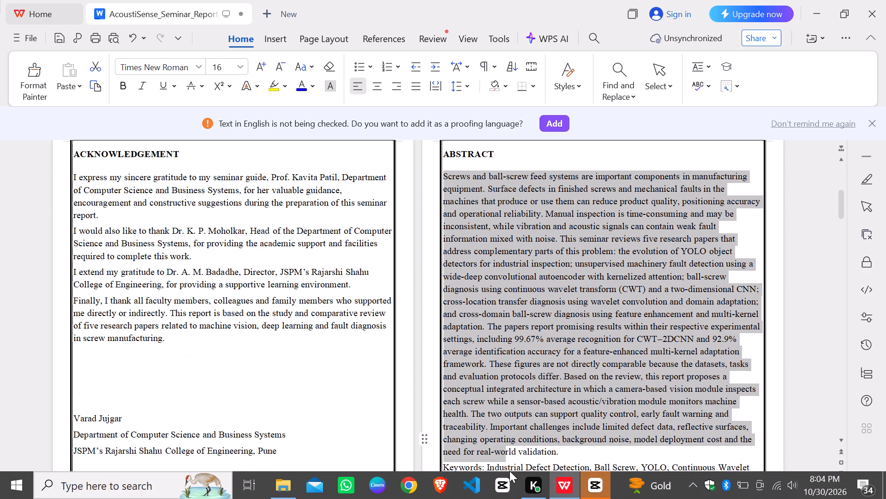
drag(509, 471, 491, 423)
key(ctrl+c)
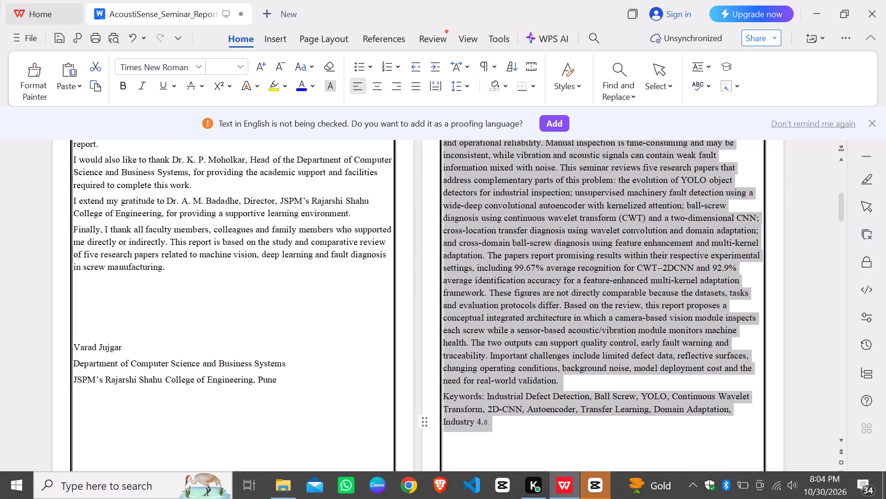
Switch to the Brave browser.
scroll(333, 238, up, 7)
scroll(333, 238, down, 7)
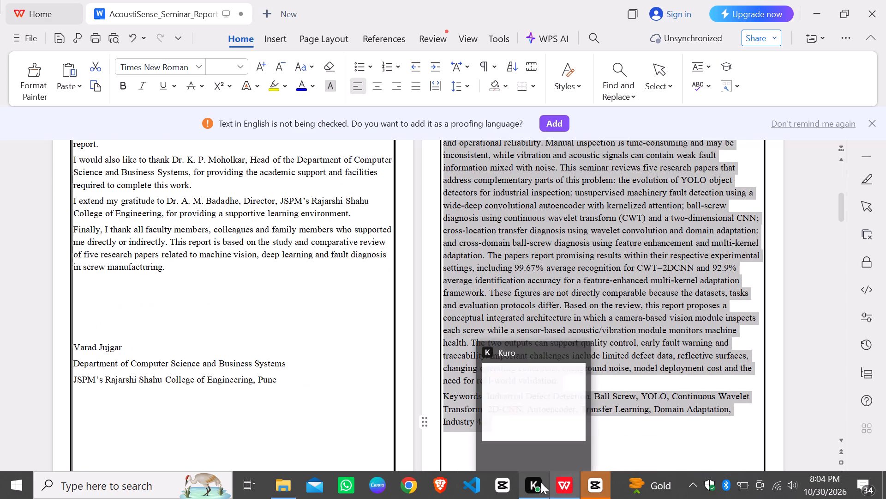
click(442, 481)
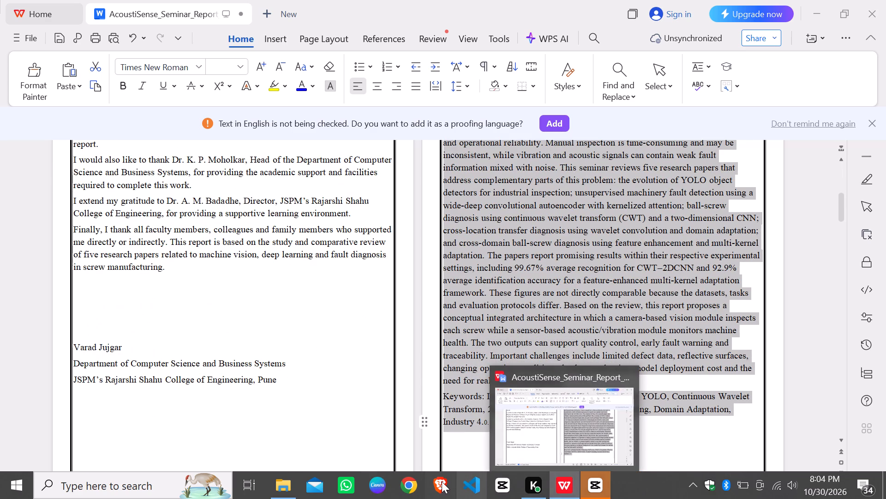
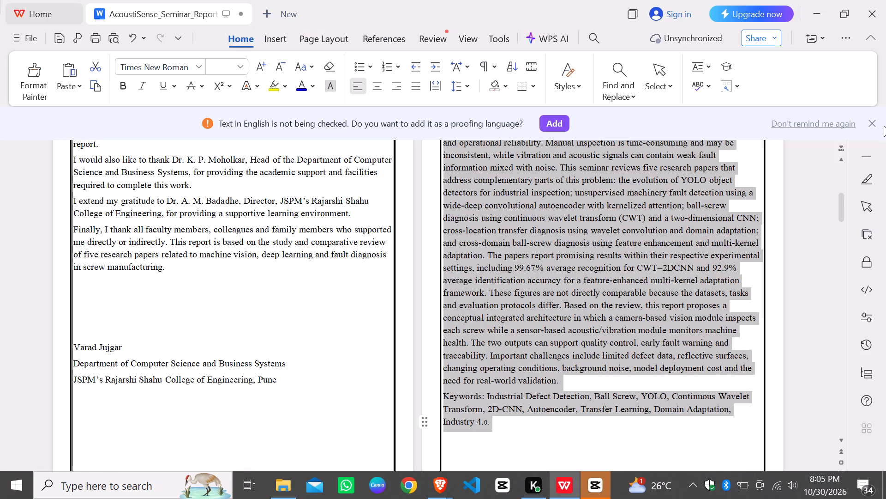
key(ctrl+v)
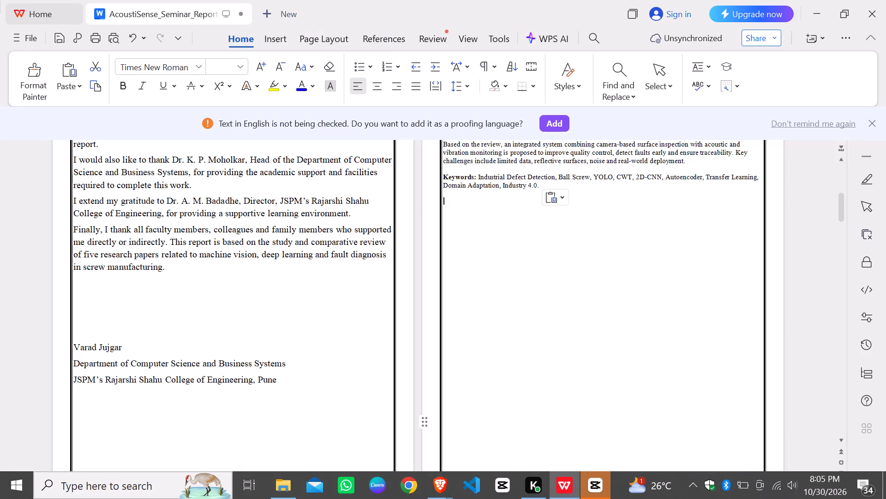
Set the pasted abstract and keywords on the Abstract page to font size 14.
scroll(590, 287, up, 4)
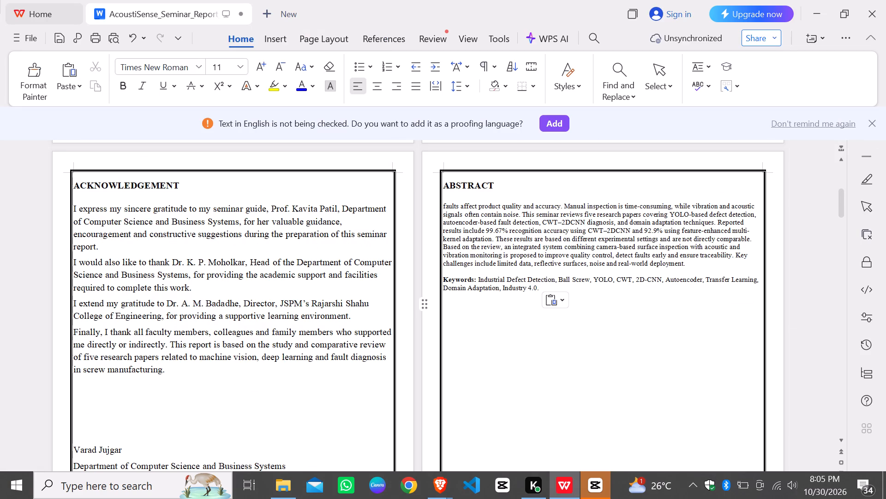
drag(440, 202, 542, 304)
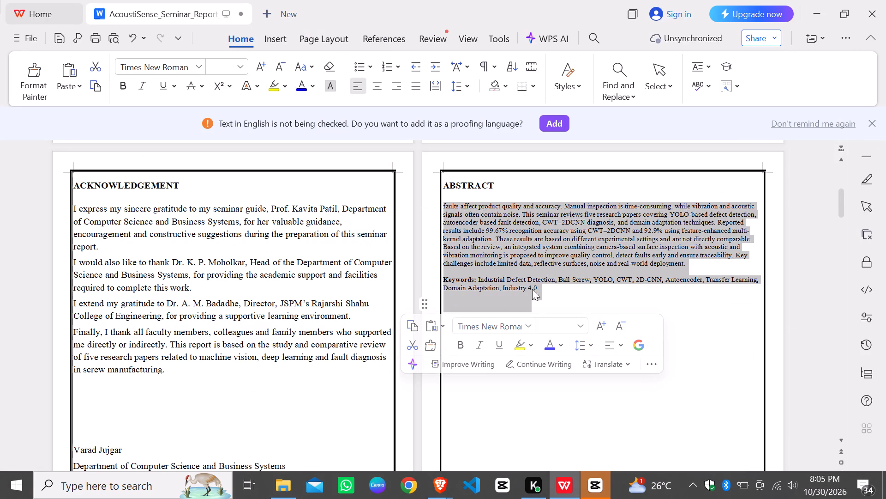
click(579, 325)
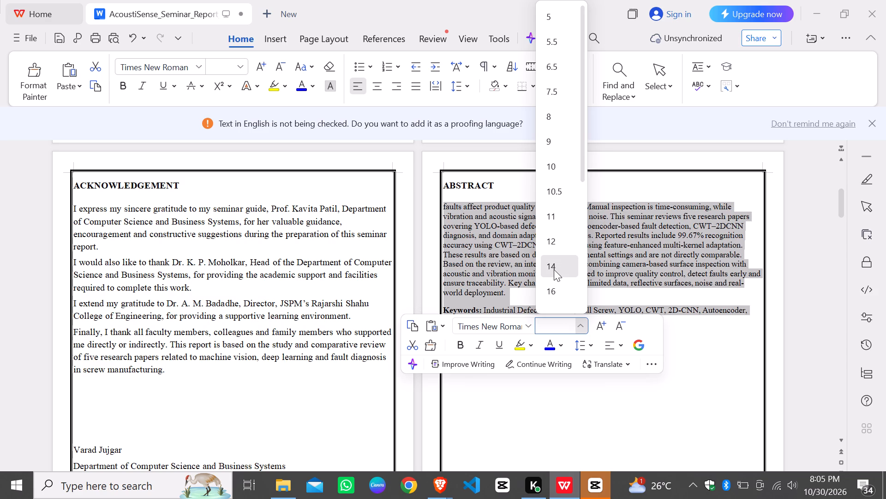
click(554, 269)
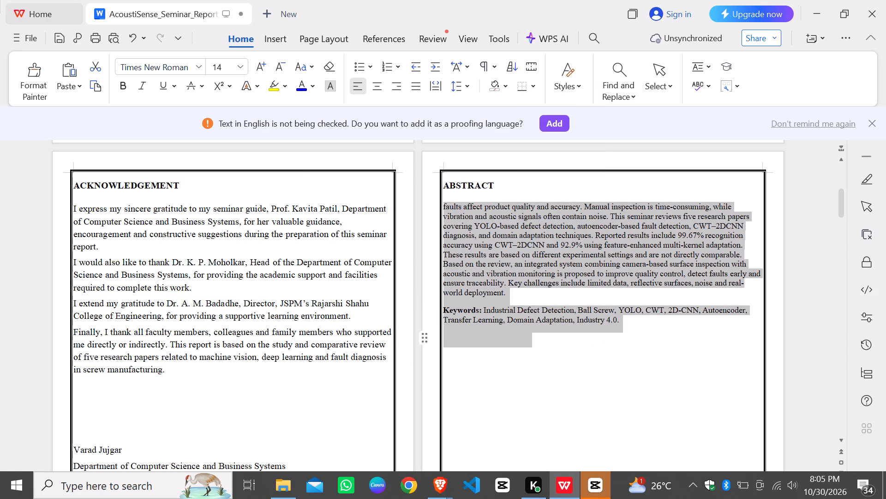
Check the font sizes used by the Acknowledgement body text and the ABSTRACT heading.
double_click(166, 222)
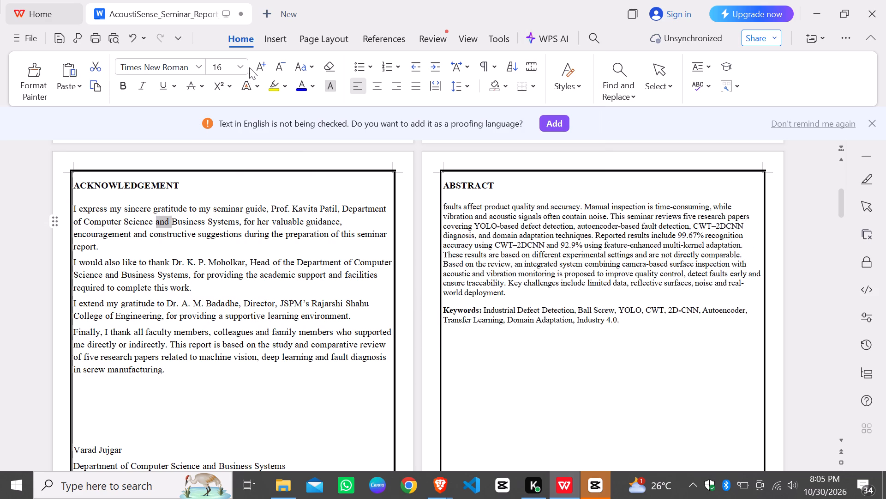
click(241, 67)
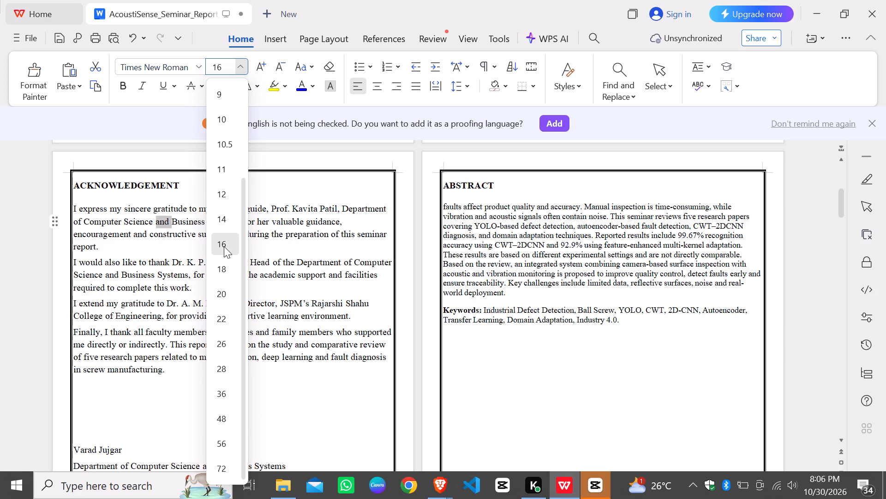
double_click(457, 185)
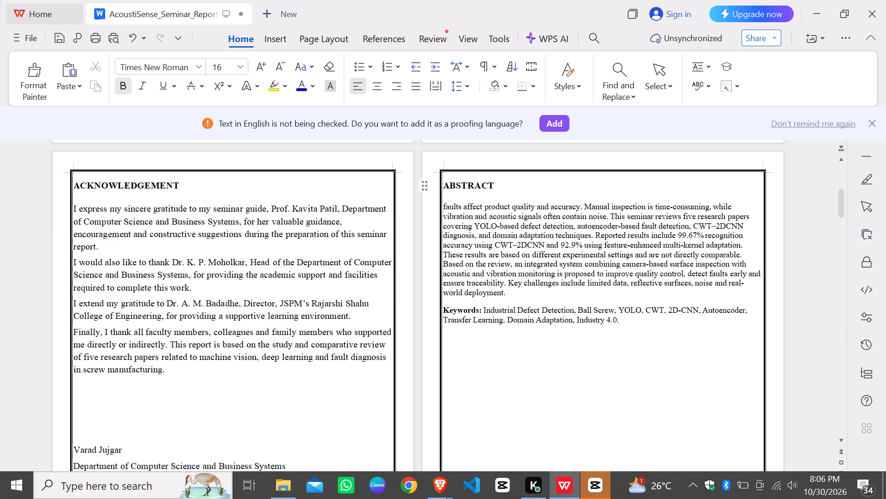
double_click(462, 181)
click(145, 220)
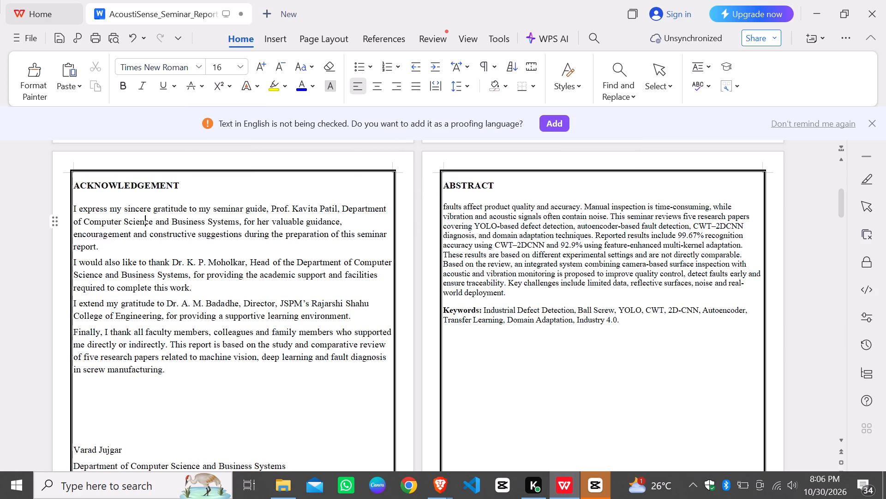
Set all text from the Acknowledgement's first body paragraph through the closing Appendix note to font size 14.
drag(71, 206, 175, 317)
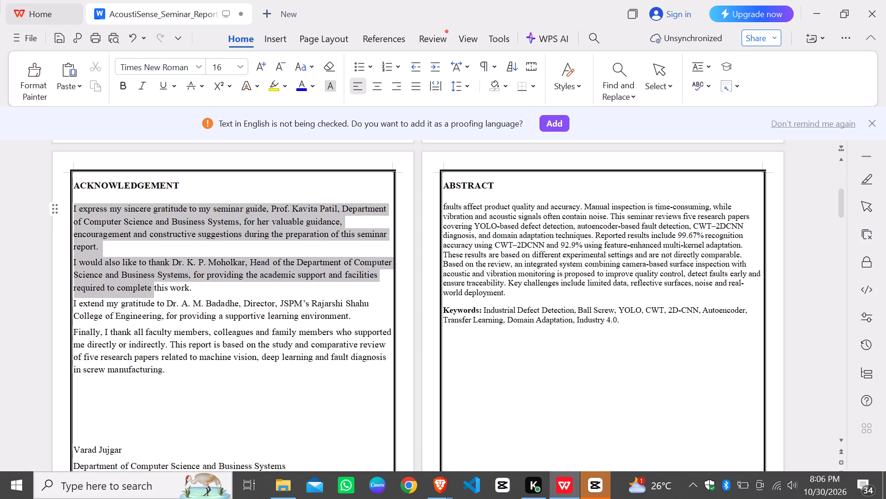
drag(175, 317, 291, 498)
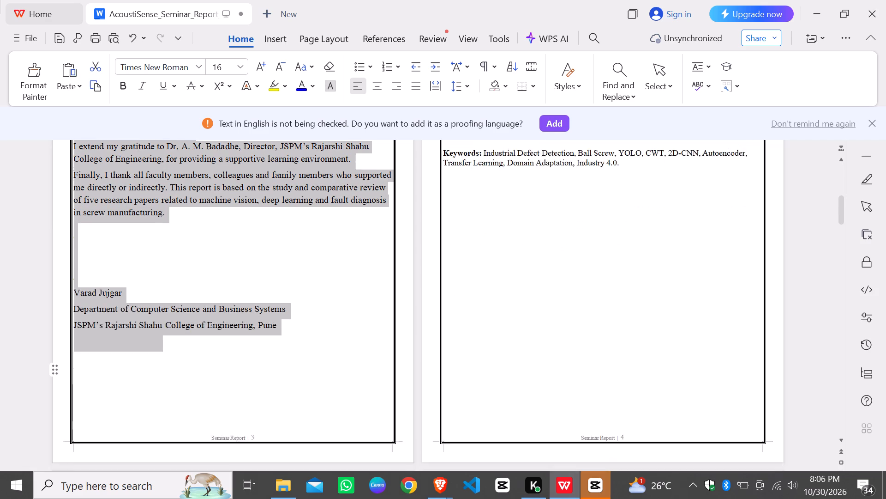
drag(291, 498, 296, 498)
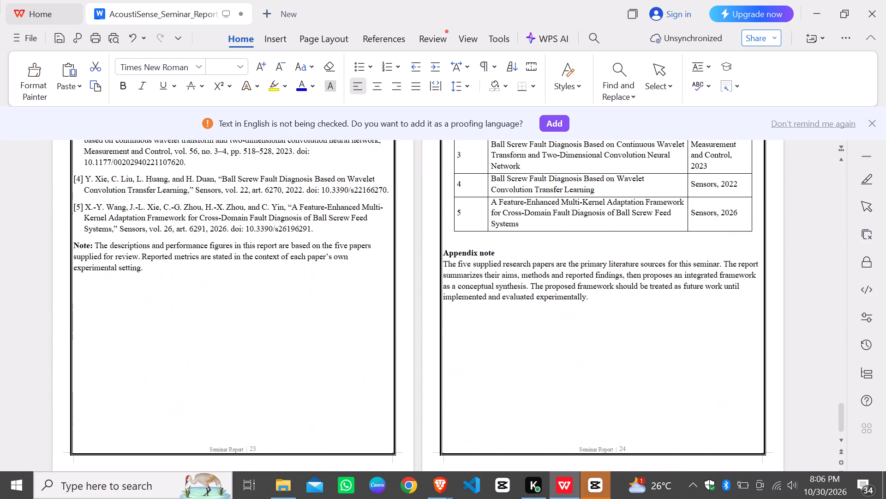
drag(296, 498, 617, 343)
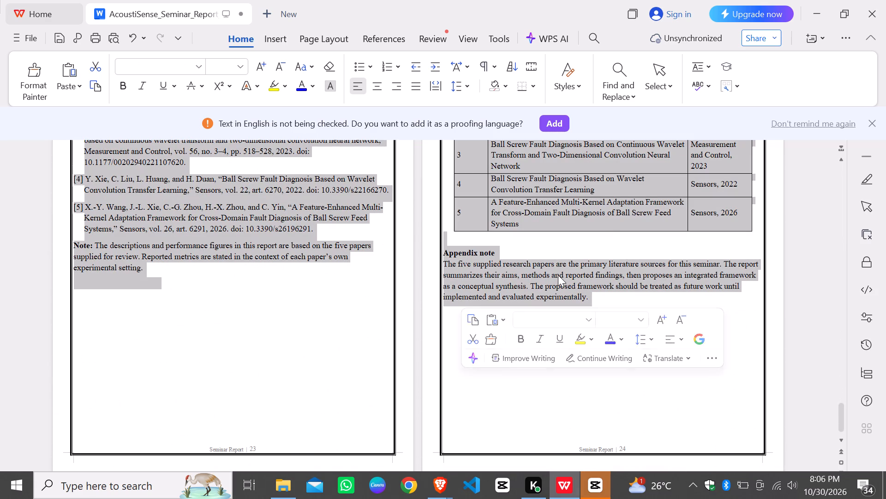
click(235, 67)
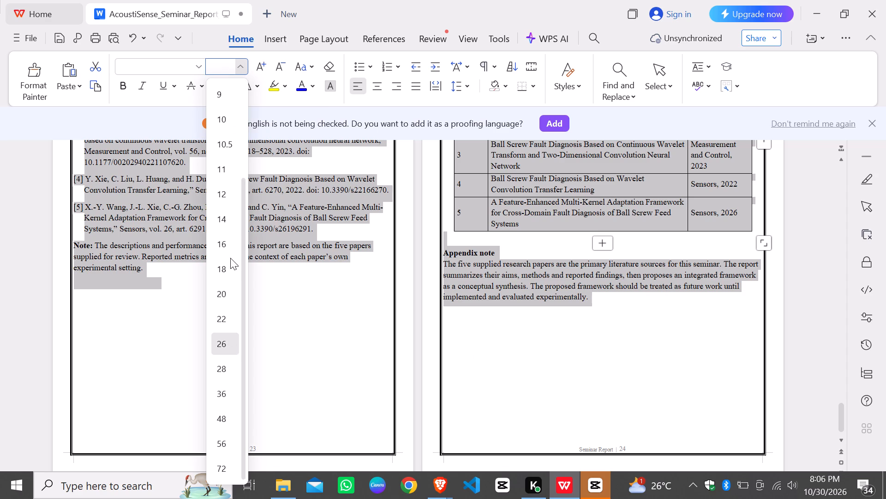
click(227, 215)
scroll(414, 356, up, 9)
click(552, 276)
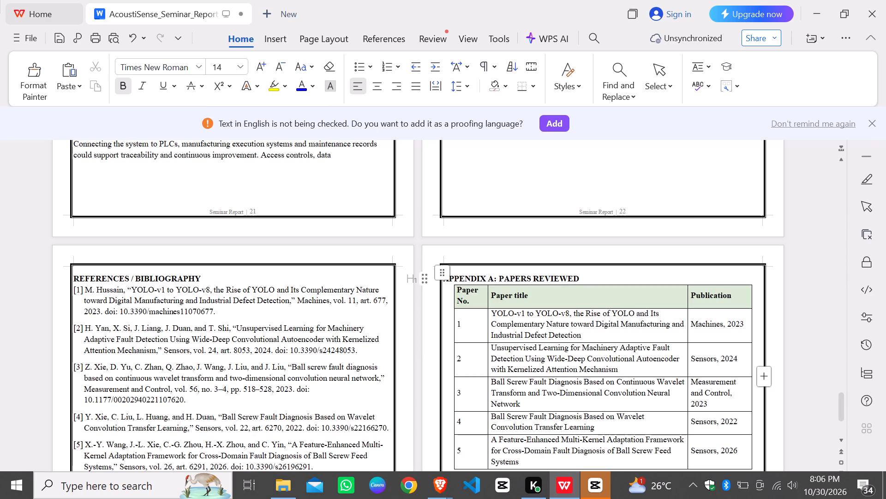
Review the resized report pages from Appendix A back through the chapters to the Acknowledgement and Abstract pages.
scroll(200, 280, up, 13)
scroll(200, 280, down, 1)
scroll(200, 280, up, 20)
scroll(200, 280, up, 7)
scroll(200, 280, down, 1)
scroll(200, 280, up, 11)
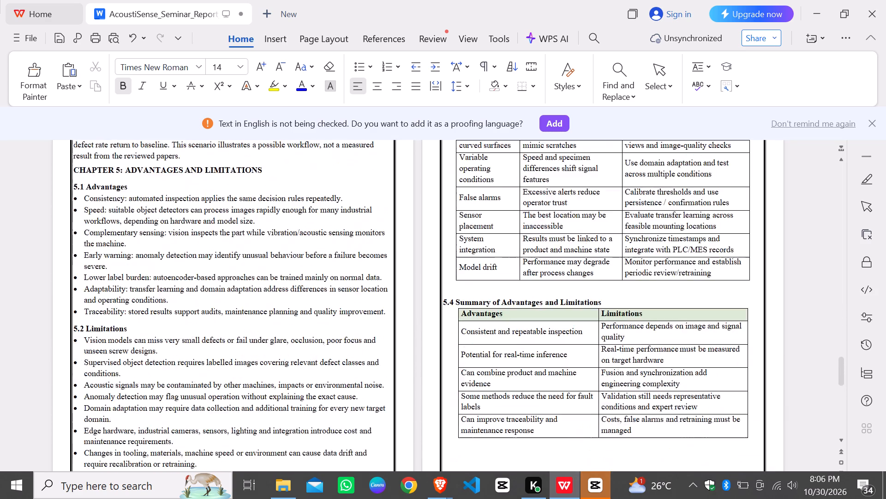
scroll(200, 280, up, 20)
scroll(200, 280, down, 1)
scroll(200, 280, up, 15)
scroll(200, 280, down, 1)
scroll(200, 280, up, 18)
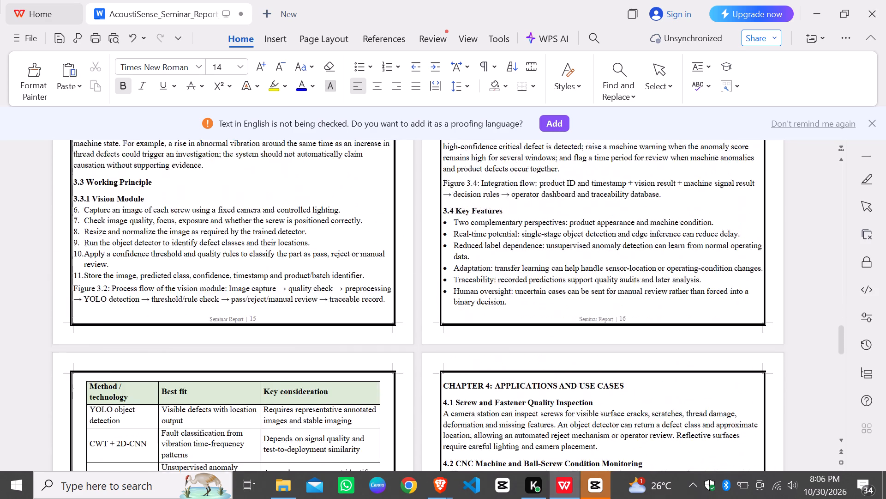
scroll(200, 280, up, 20)
scroll(200, 280, up, 20)
scroll(200, 280, up, 11)
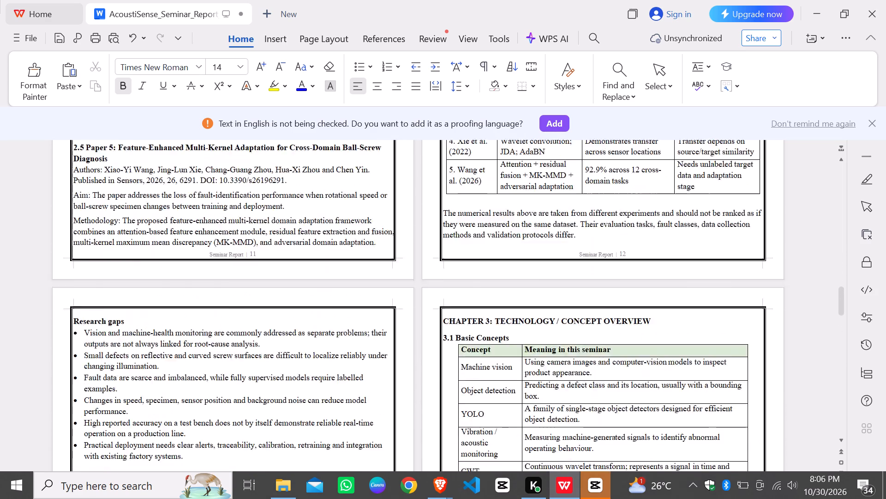
scroll(200, 280, up, 18)
scroll(200, 280, down, 1)
scroll(200, 280, up, 20)
scroll(200, 280, up, 15)
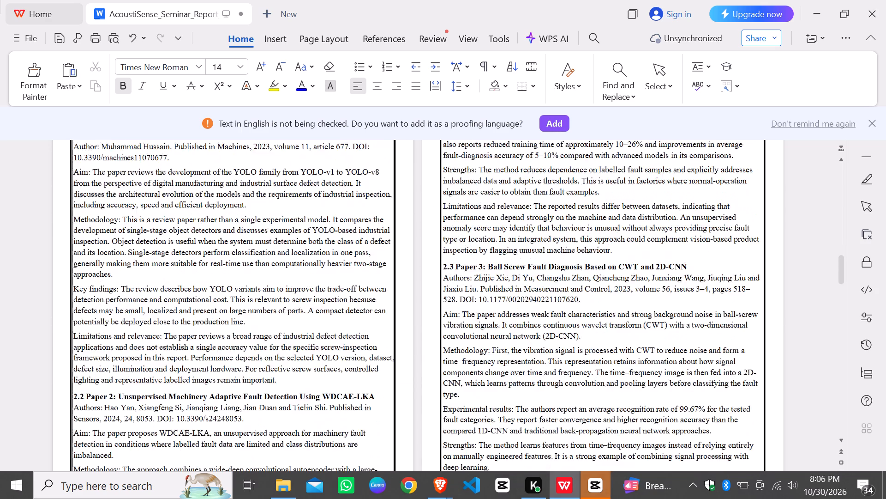
scroll(200, 280, up, 20)
scroll(200, 280, up, 20)
scroll(200, 280, up, 12)
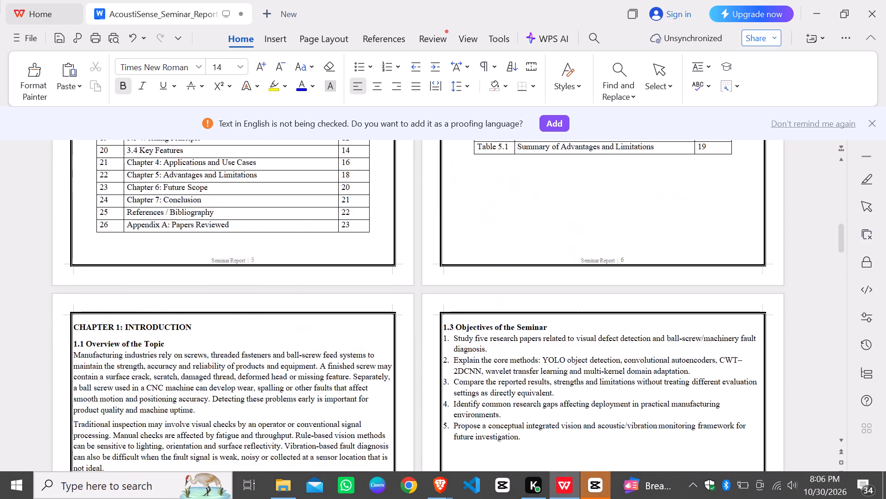
scroll(201, 280, up, 20)
scroll(201, 280, up, 20)
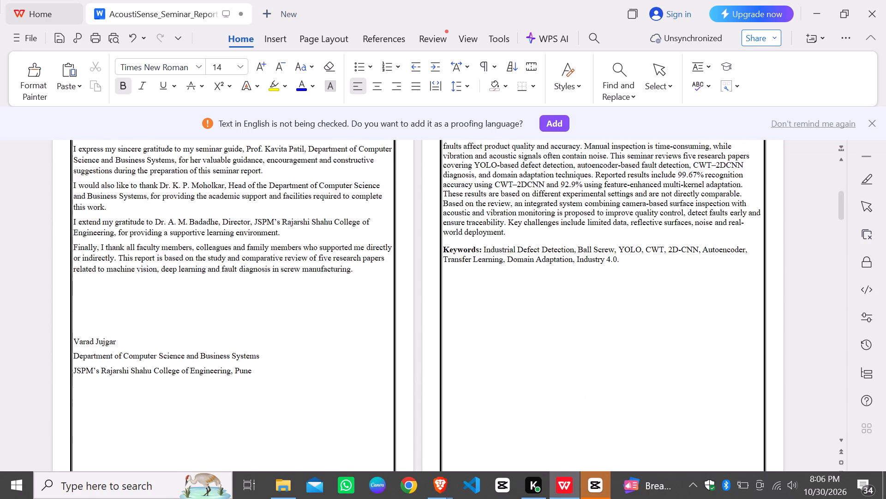
scroll(201, 280, up, 8)
Set the ABSTRACT heading to font size 16 to match the ACKNOWLEDGEMENT heading.
triple_click(145, 364)
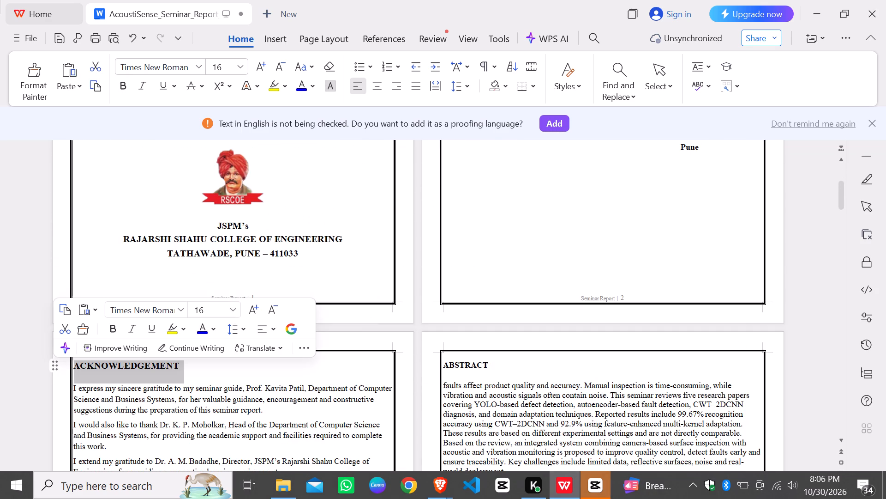
double_click(471, 363)
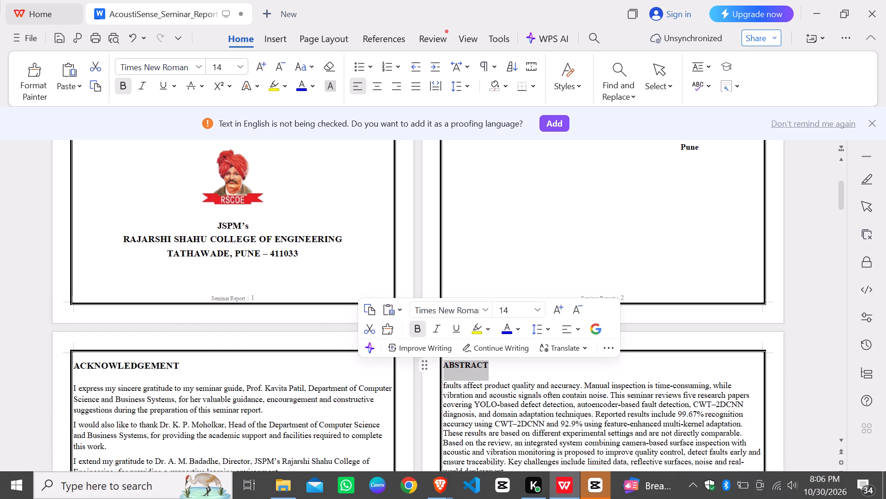
click(538, 307)
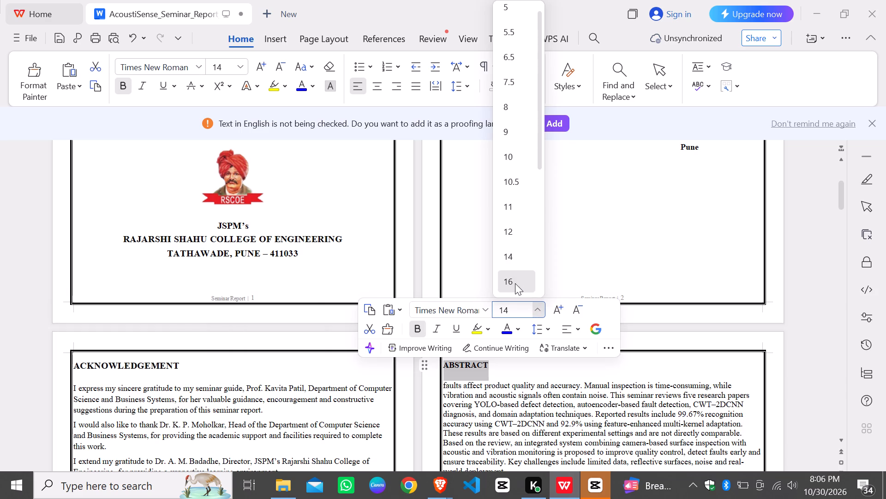
click(515, 283)
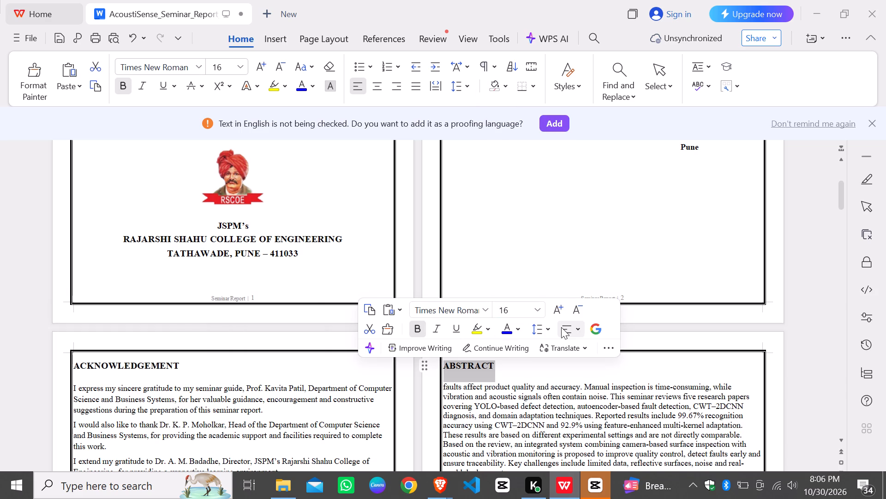
Center the ABSTRACT and ACKNOWLEDGEMENT headings on their pages.
click(562, 327)
click(580, 381)
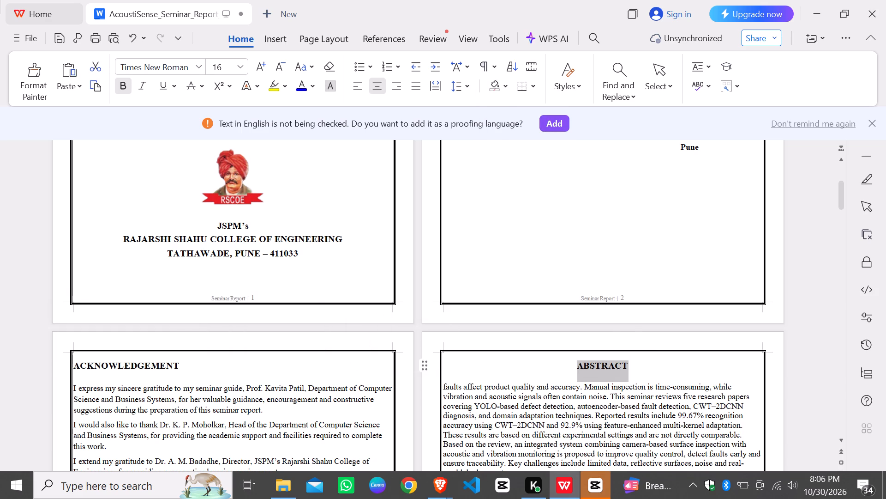
double_click(129, 369)
click(254, 331)
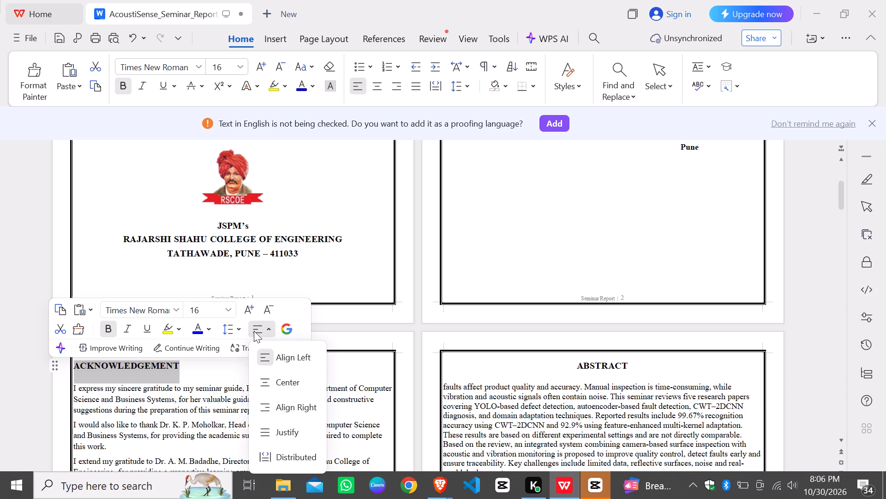
click(266, 384)
Capitalize the first letter of the abstract's opening word so it reads "Faults".
scroll(272, 341, down, 7)
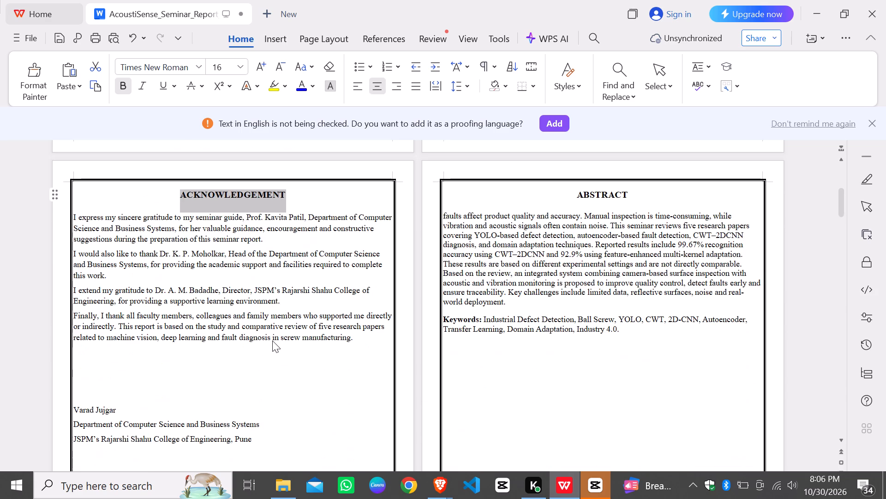
drag(445, 214, 452, 222)
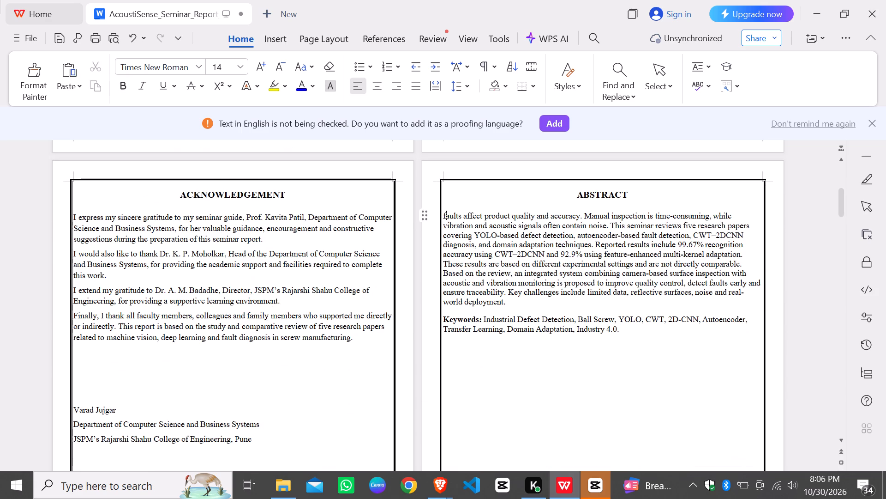
drag(452, 222, 660, 329)
click(502, 296)
click(445, 215)
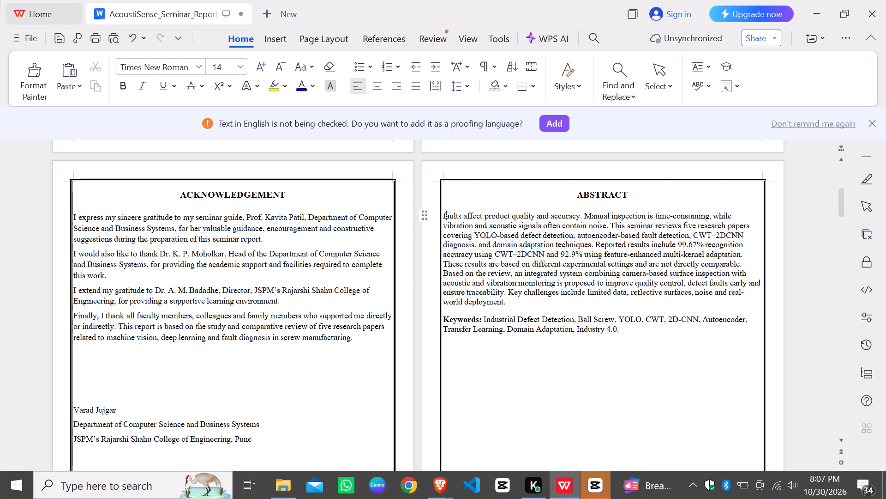
key(BackSpace)
key(shift+f)
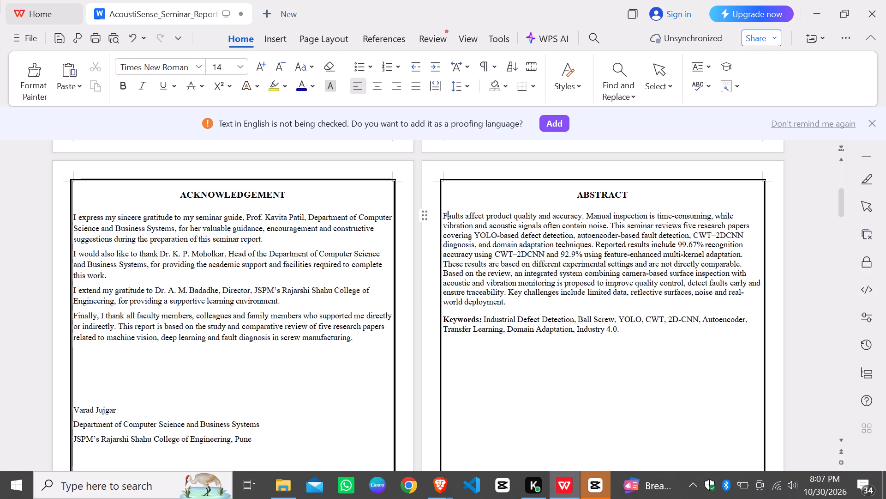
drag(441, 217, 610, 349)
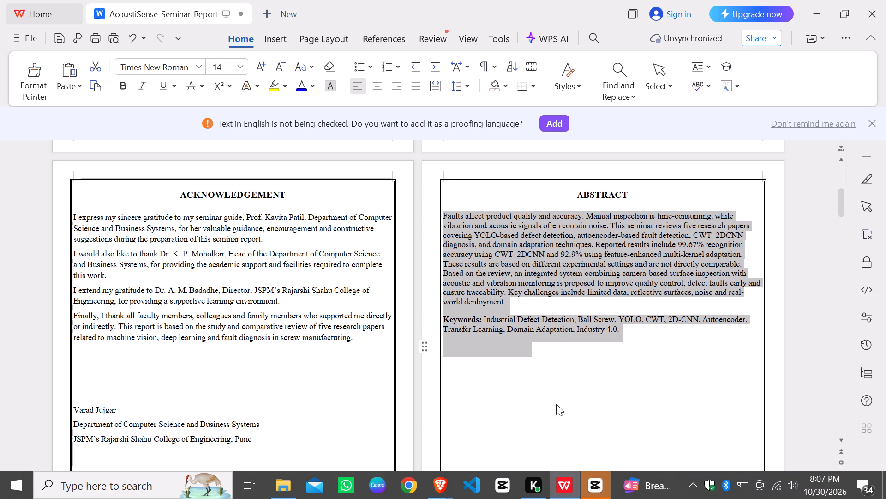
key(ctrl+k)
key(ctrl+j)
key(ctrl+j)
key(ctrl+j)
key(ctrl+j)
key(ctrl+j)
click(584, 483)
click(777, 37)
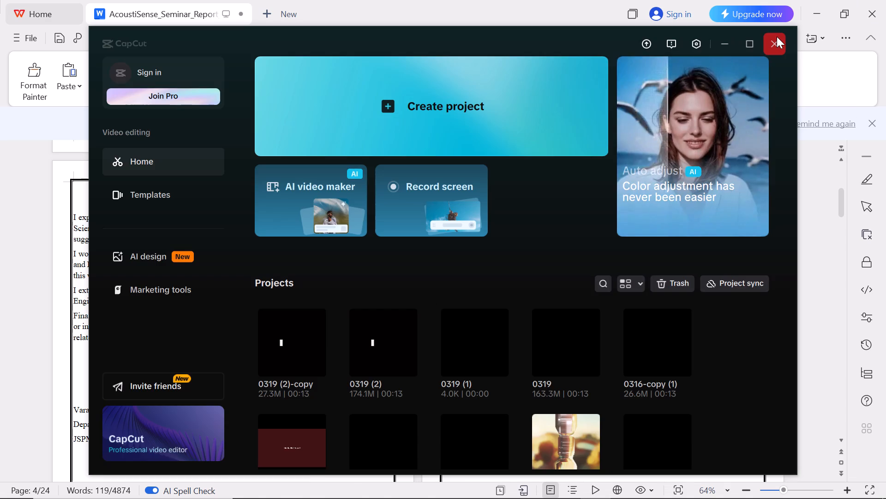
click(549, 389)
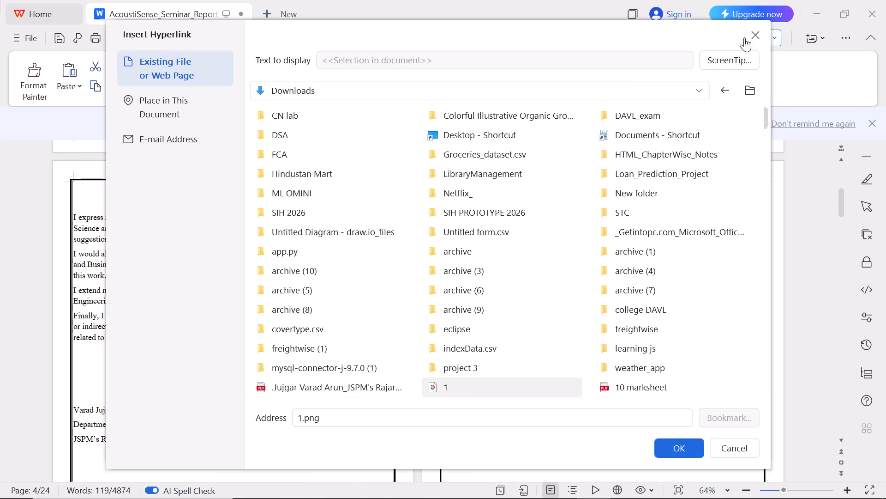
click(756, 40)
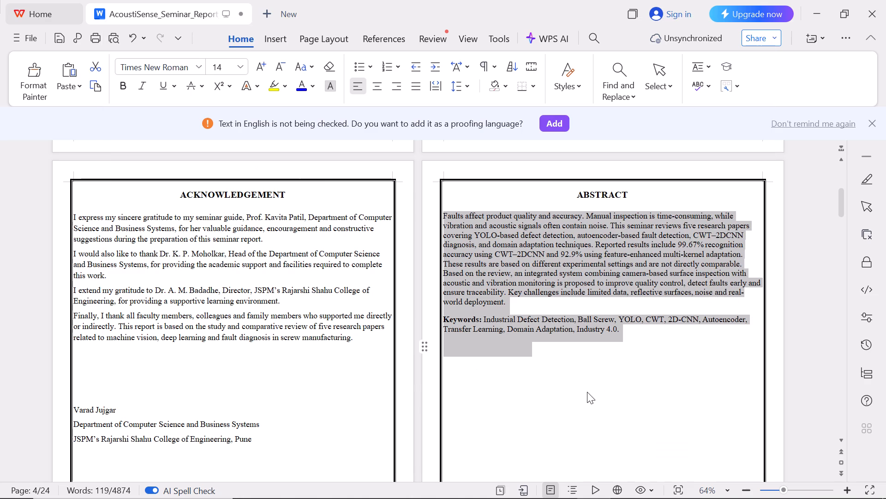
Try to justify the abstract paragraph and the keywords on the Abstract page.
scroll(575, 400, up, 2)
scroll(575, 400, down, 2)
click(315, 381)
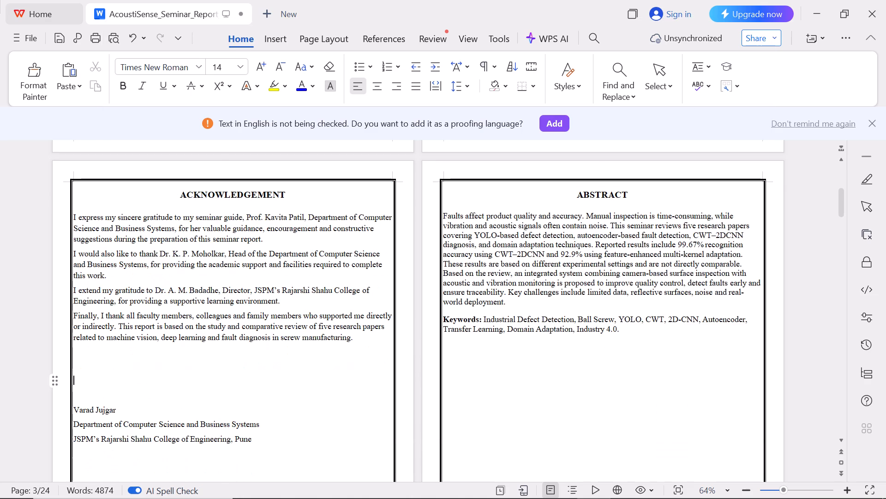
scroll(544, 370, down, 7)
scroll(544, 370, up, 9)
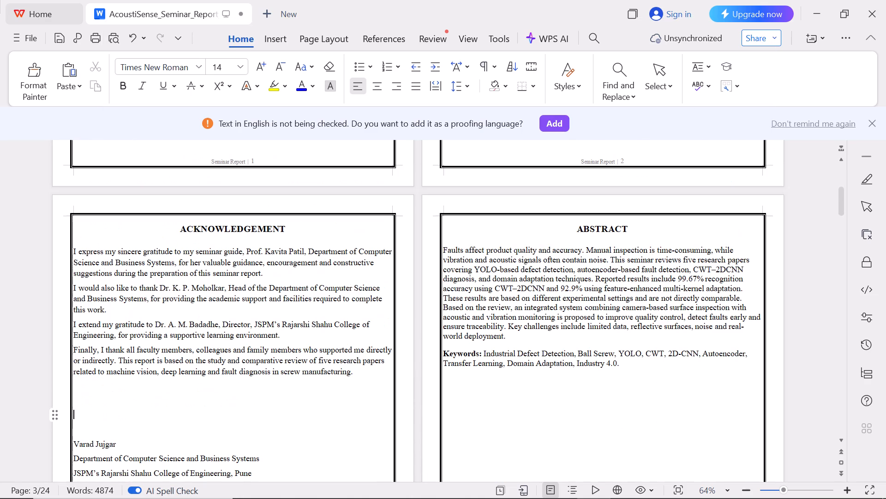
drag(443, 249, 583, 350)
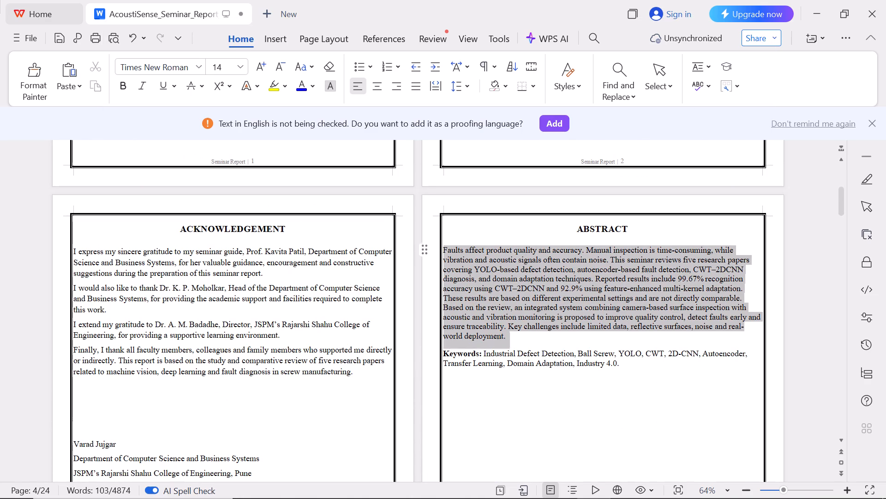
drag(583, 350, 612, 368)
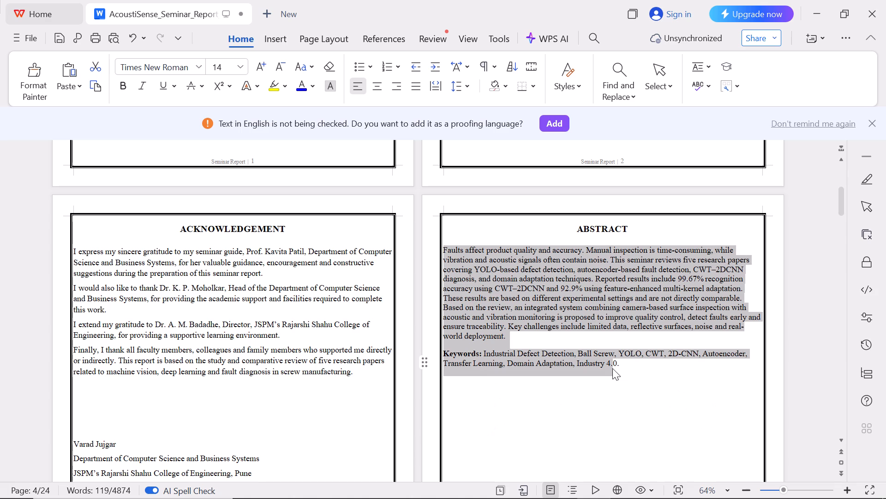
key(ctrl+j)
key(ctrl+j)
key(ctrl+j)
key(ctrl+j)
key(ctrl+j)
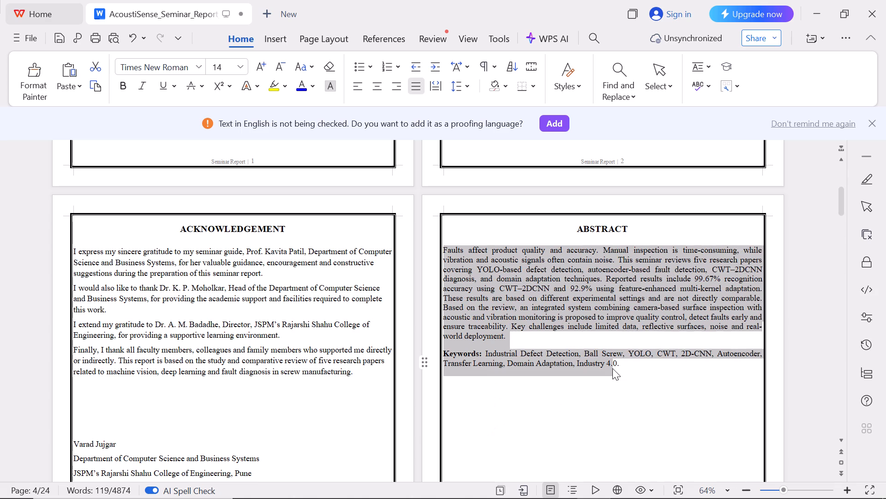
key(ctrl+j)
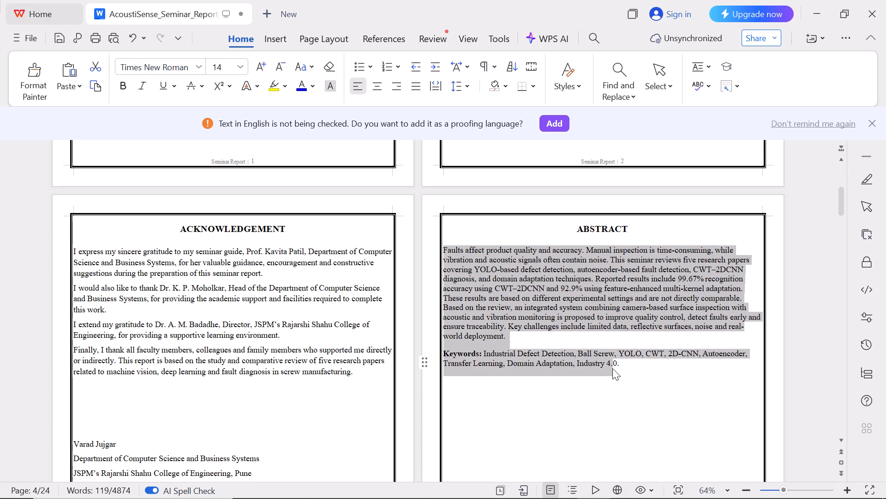
Split the abstract into two paragraphs after "feature-enhanced multi-kernel adaptation.", starting the second with "These results are based".
click(745, 286)
click(744, 291)
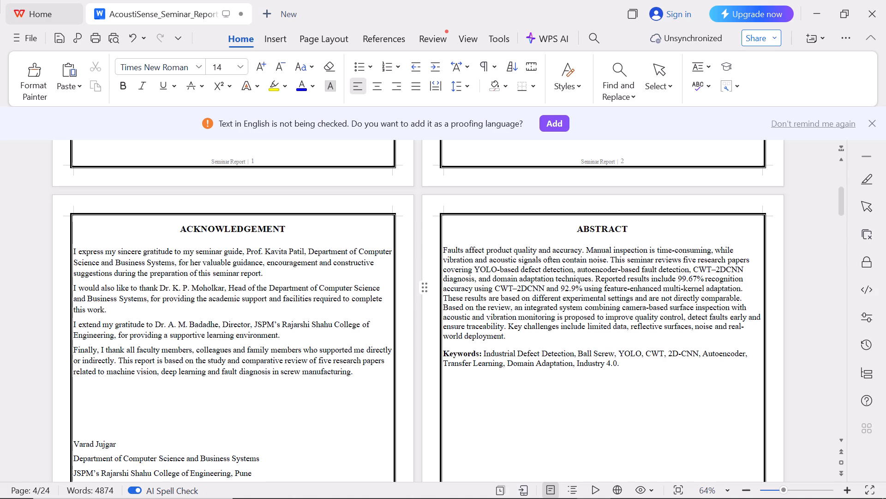
click(744, 291)
double_click(744, 291)
click(744, 291)
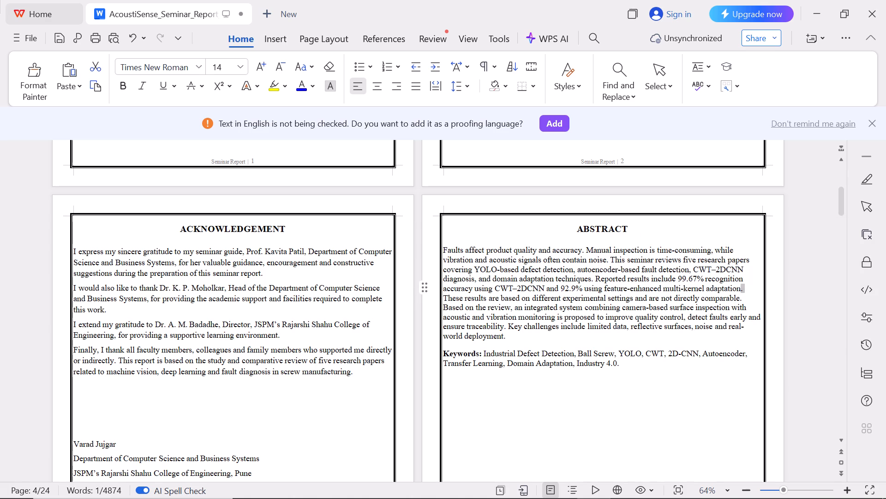
key(Return)
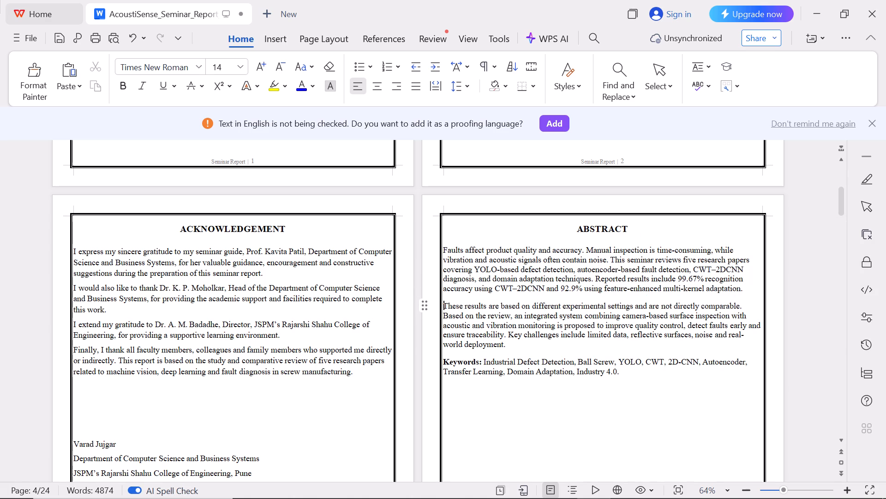
Check the font sizes of the abstract body text and of the ACKNOWLEDGEMENT and ABSTRACT headings.
click(507, 350)
scroll(500, 369, up, 1)
scroll(500, 369, down, 1)
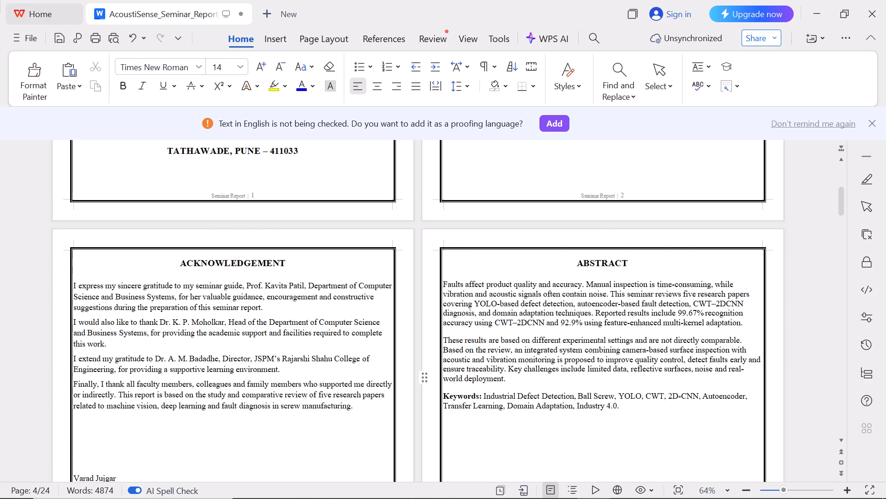
double_click(473, 249)
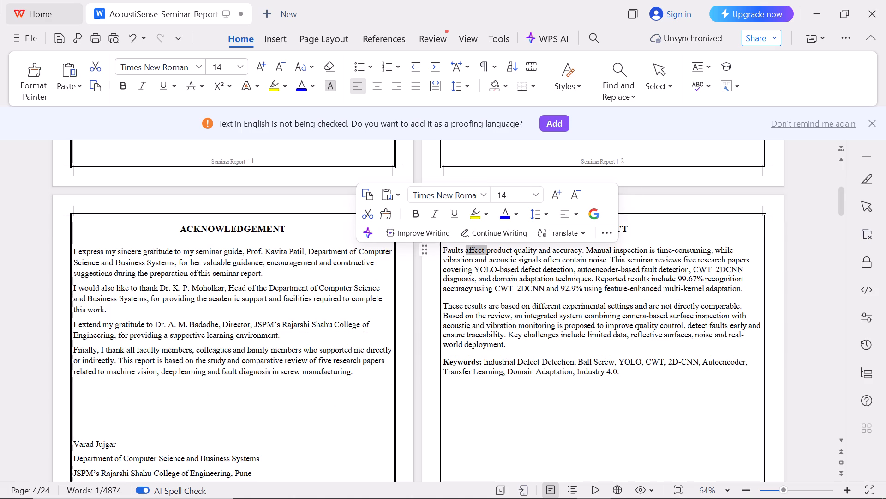
double_click(174, 231)
double_click(174, 231)
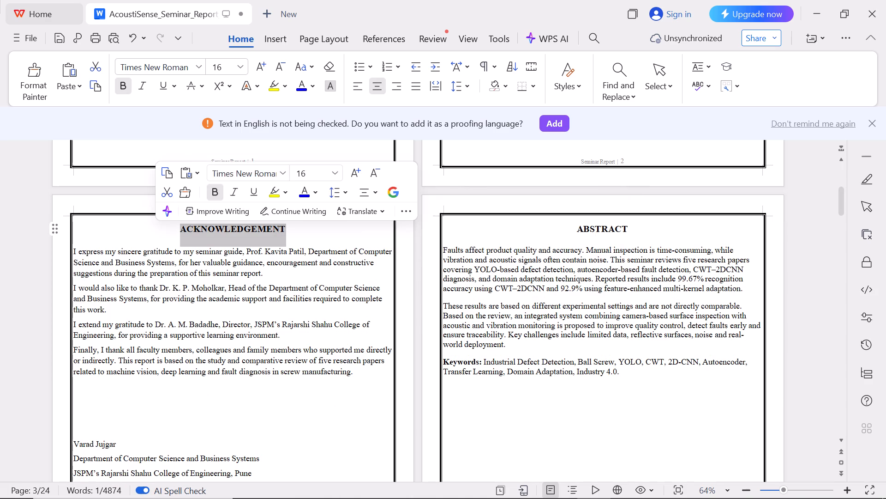
double_click(579, 231)
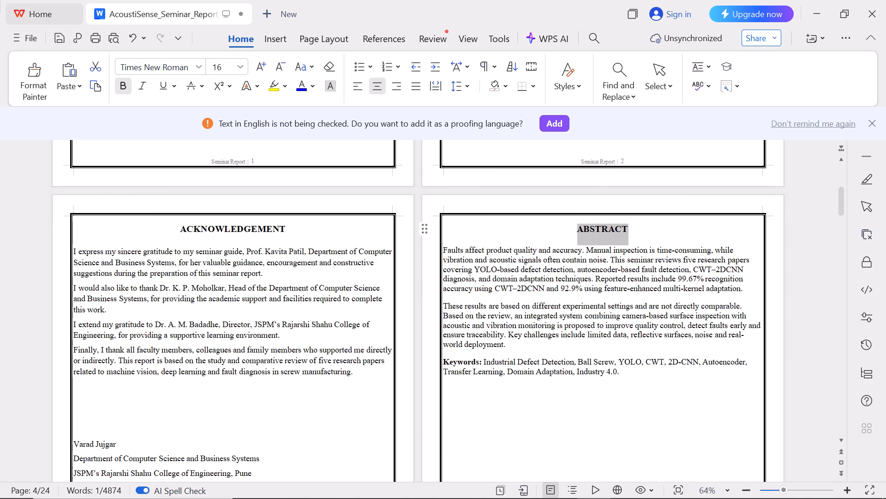
Review the front pages of the report, from the Index and List of Figures back to the cover and certificate pages.
scroll(422, 359, down, 6)
scroll(422, 359, up, 6)
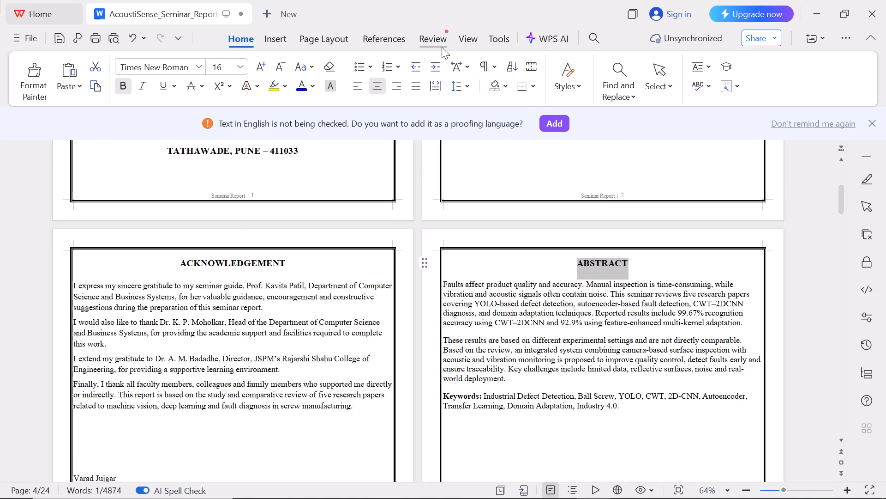
scroll(464, 309, down, 18)
scroll(464, 309, up, 4)
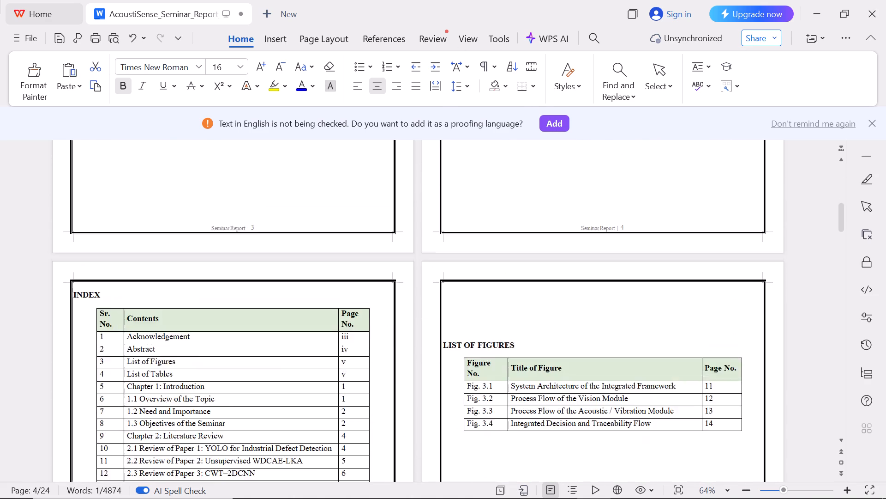
scroll(464, 309, up, 8)
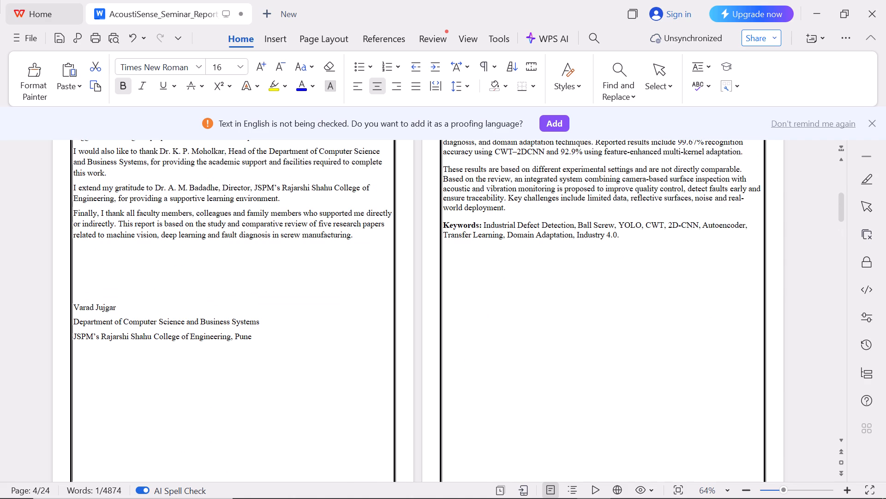
scroll(279, 361, up, 15)
scroll(280, 361, up, 8)
scroll(280, 361, down, 7)
scroll(280, 361, up, 4)
scroll(283, 312, down, 5)
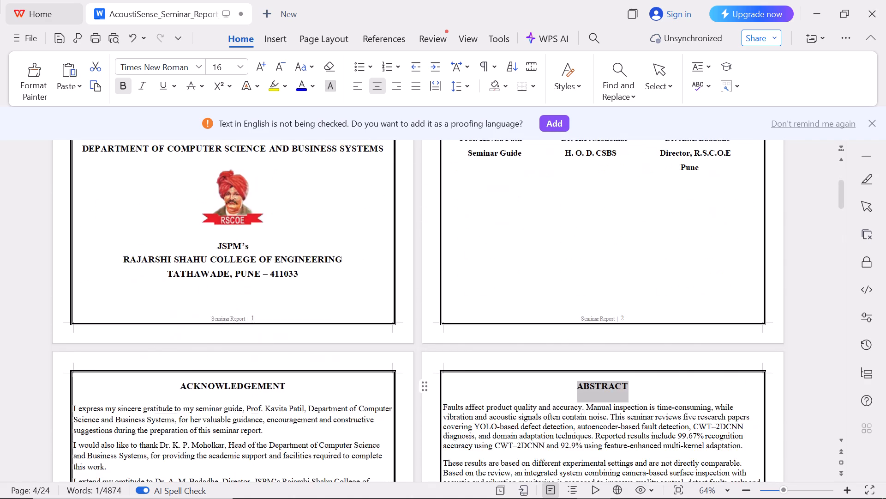
Justify both abstract paragraphs and the Keywords paragraph on the Abstract page.
scroll(283, 312, down, 7)
scroll(283, 312, up, 3)
scroll(283, 312, down, 1)
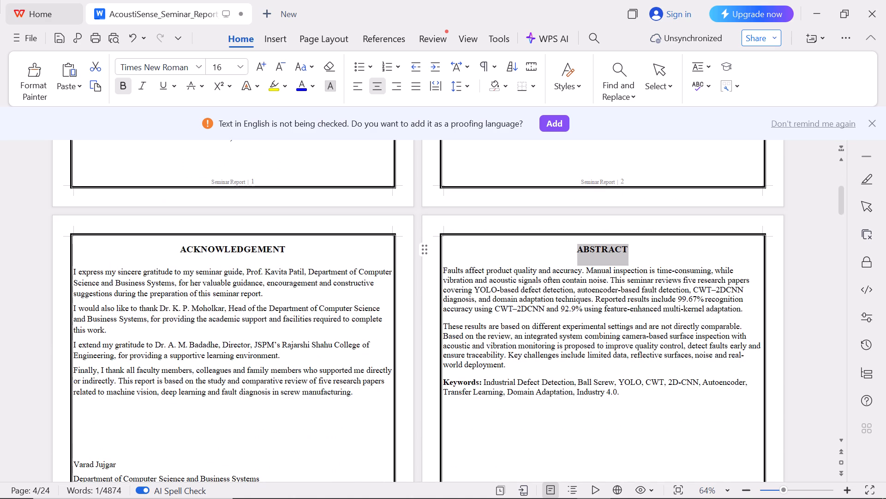
click(476, 291)
click(476, 291)
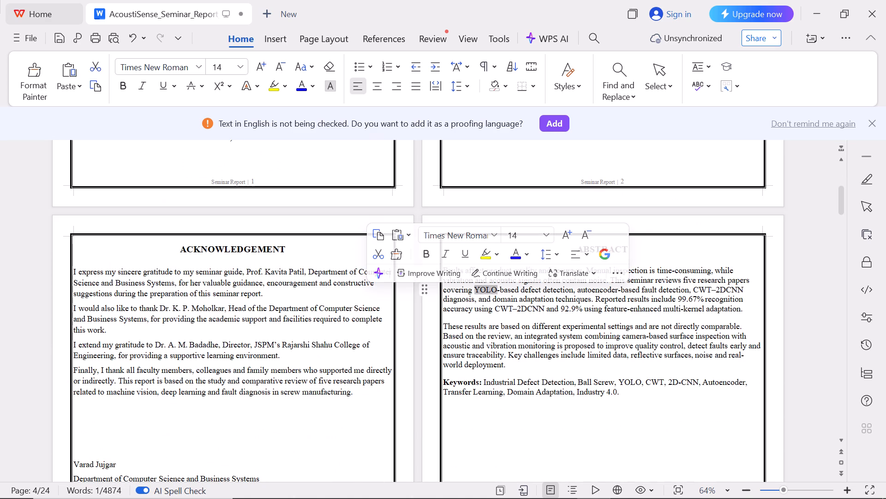
click(469, 316)
drag(444, 271, 654, 402)
click(414, 83)
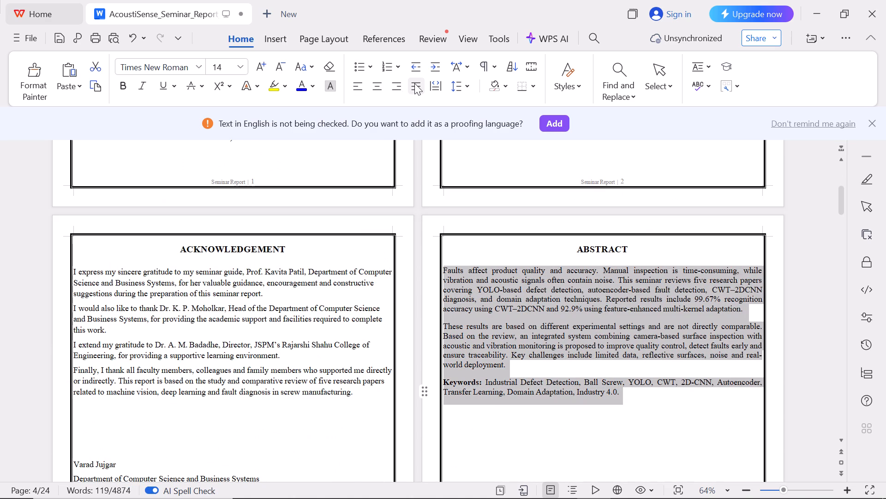
click(617, 444)
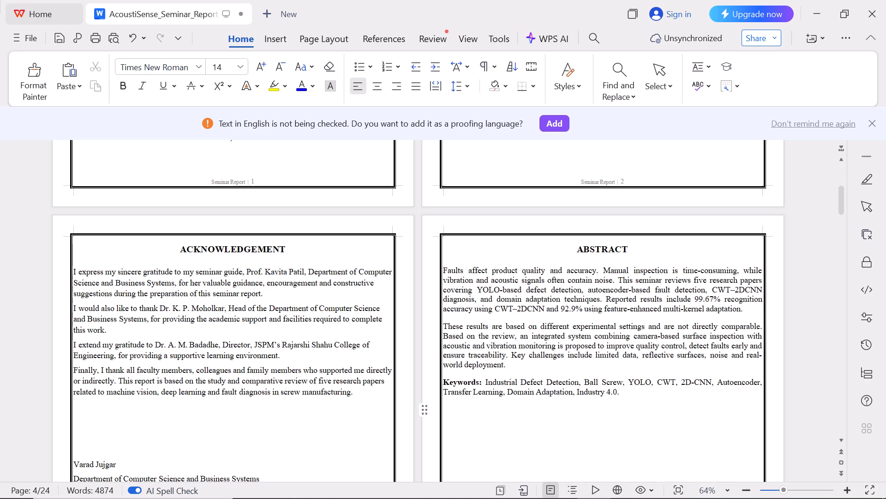
Set the "CHAPTER 1: INTRODUCTION" heading to font size 16 and centre it.
scroll(569, 444, down, 8)
scroll(569, 444, down, 16)
scroll(569, 444, down, 7)
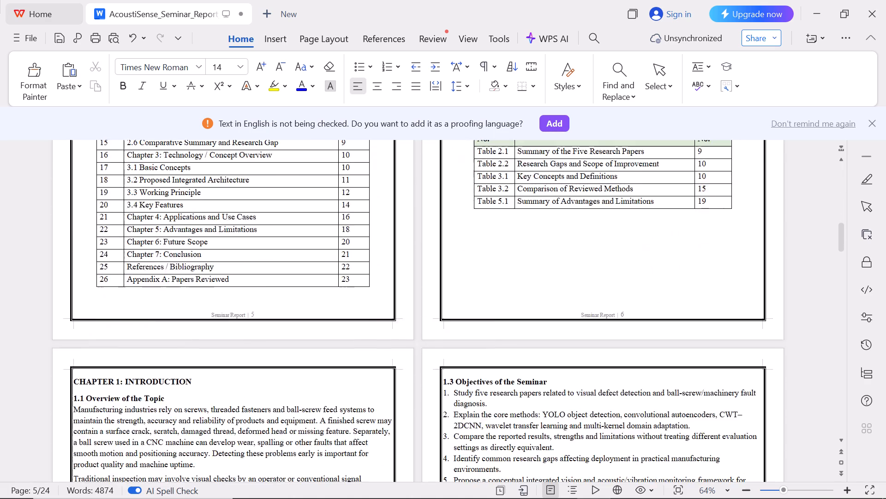
scroll(569, 444, down, 7)
scroll(569, 444, up, 2)
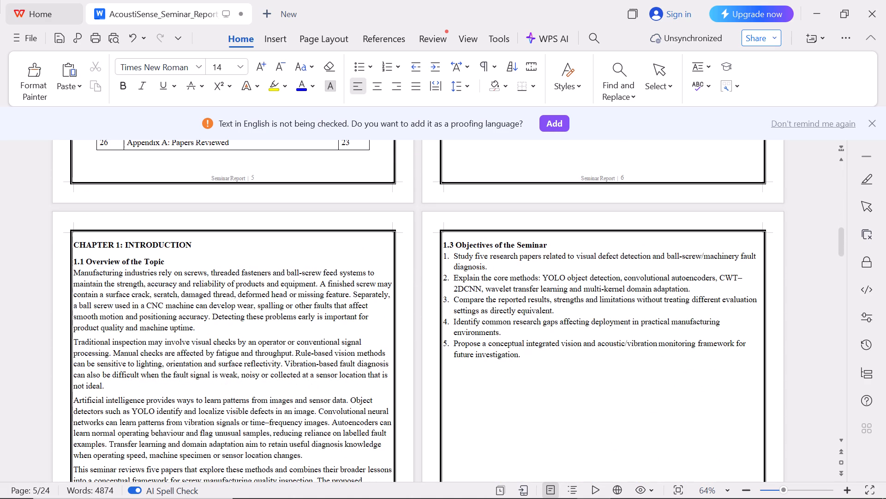
drag(70, 243, 225, 241)
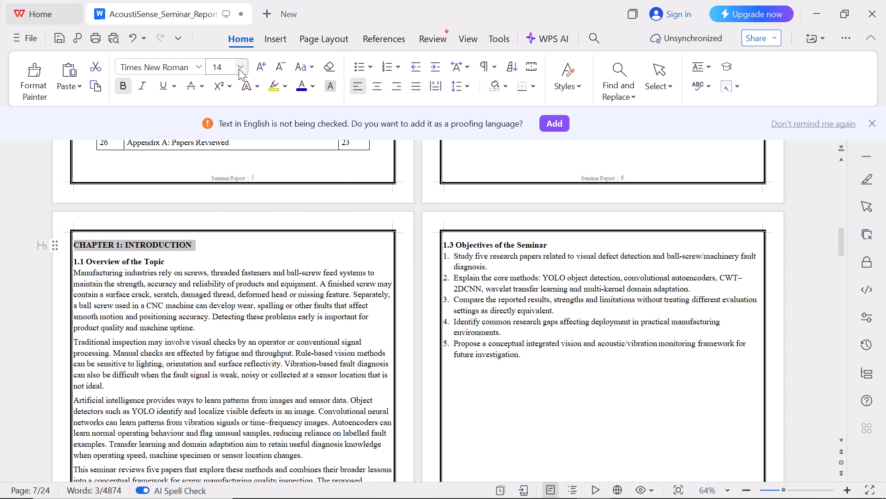
click(239, 70)
click(231, 250)
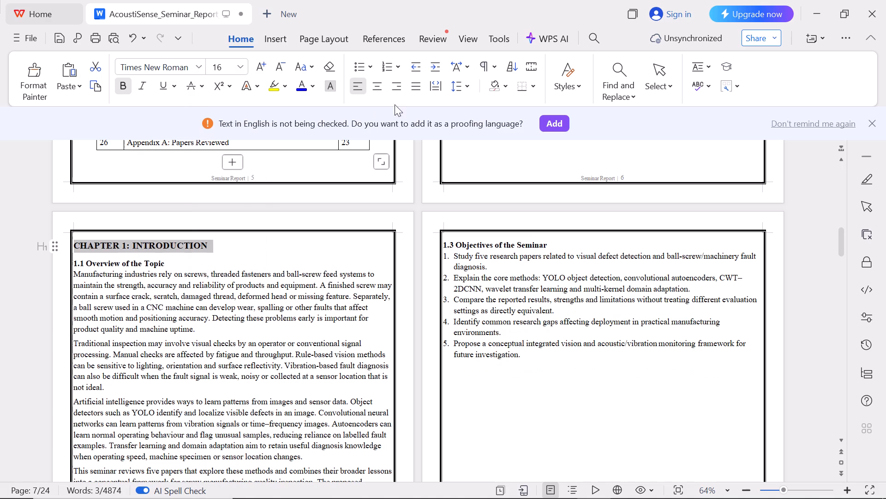
click(384, 90)
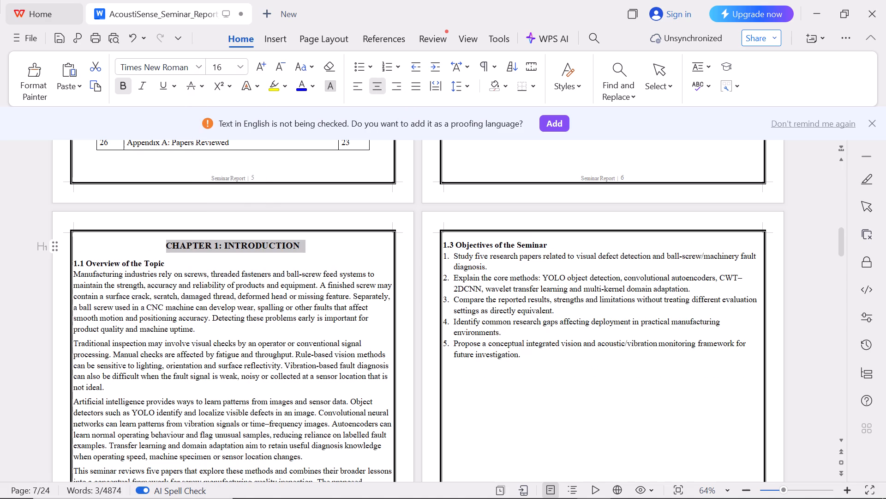
Set the "CHAPTER 2: LITERATURE REVIEW" heading to font size 16 and centre it.
scroll(375, 274, down, 16)
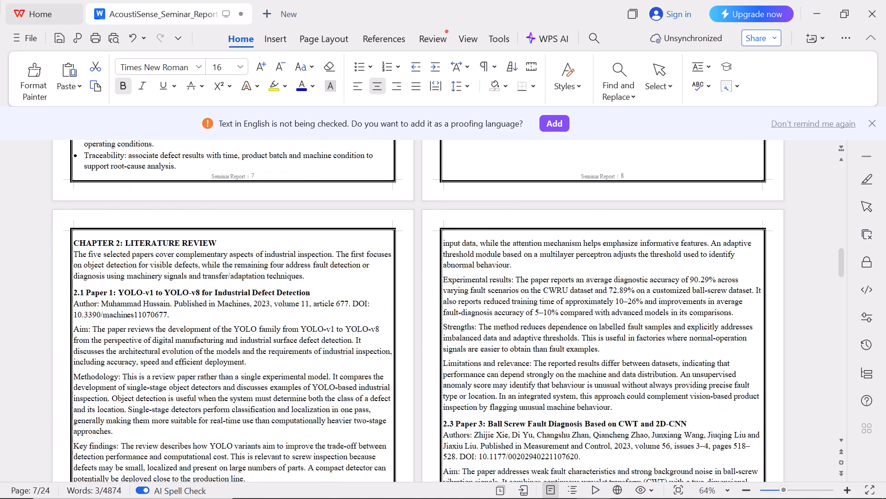
drag(220, 243, 43, 243)
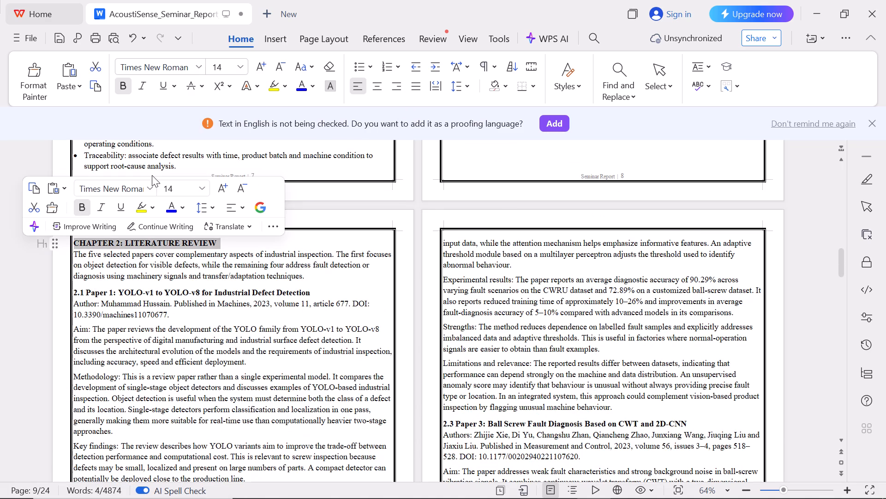
click(200, 189)
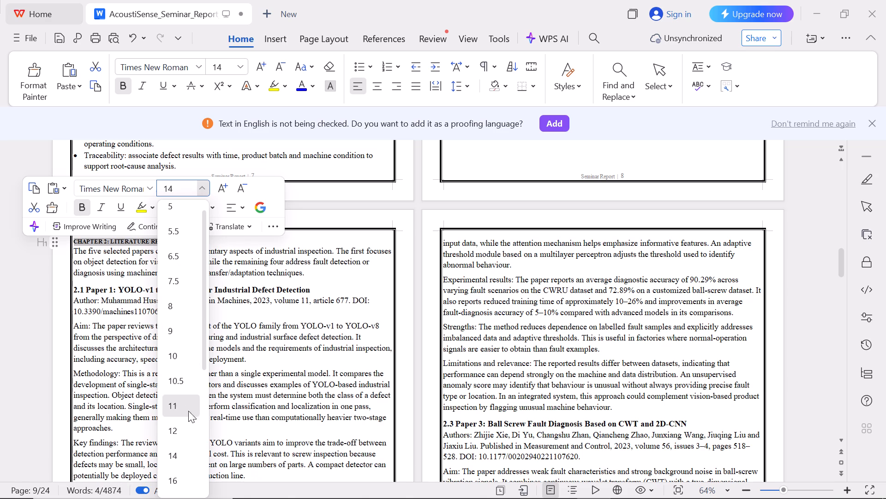
click(184, 487)
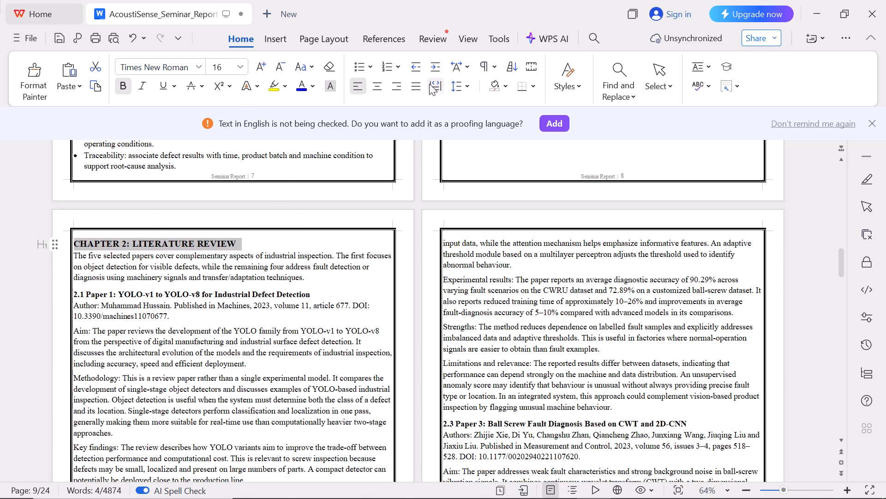
click(375, 91)
Set the "CHAPTER 3: TECHNOLOGY / CONCEPT OVERVIEW" heading to font size 16 and centre it.
scroll(294, 242, down, 2)
scroll(294, 243, up, 2)
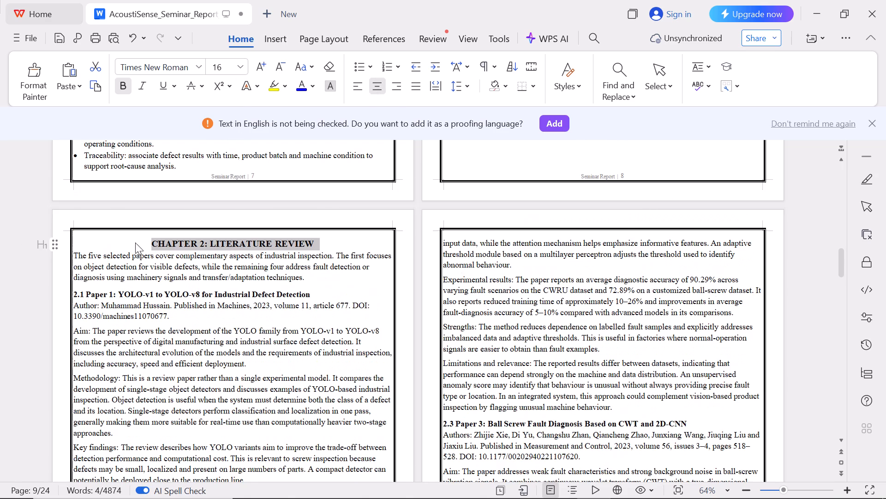
scroll(249, 303, down, 7)
scroll(249, 303, down, 20)
scroll(249, 303, down, 17)
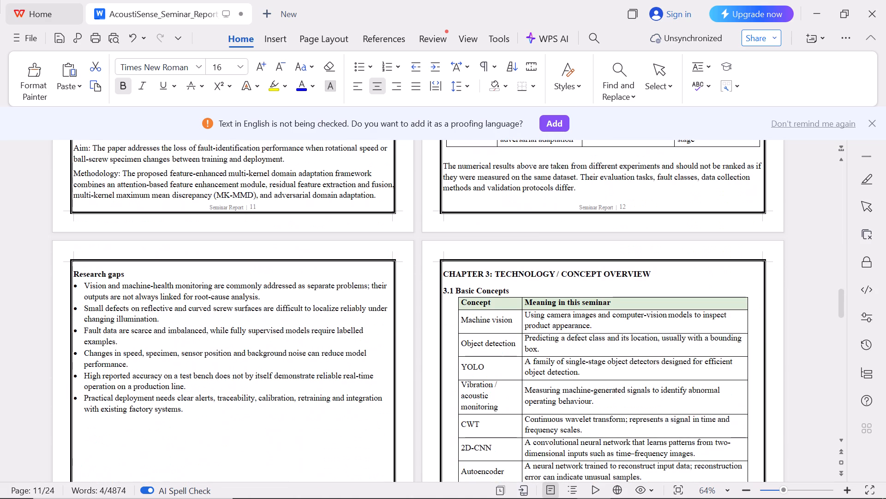
drag(443, 274, 773, 272)
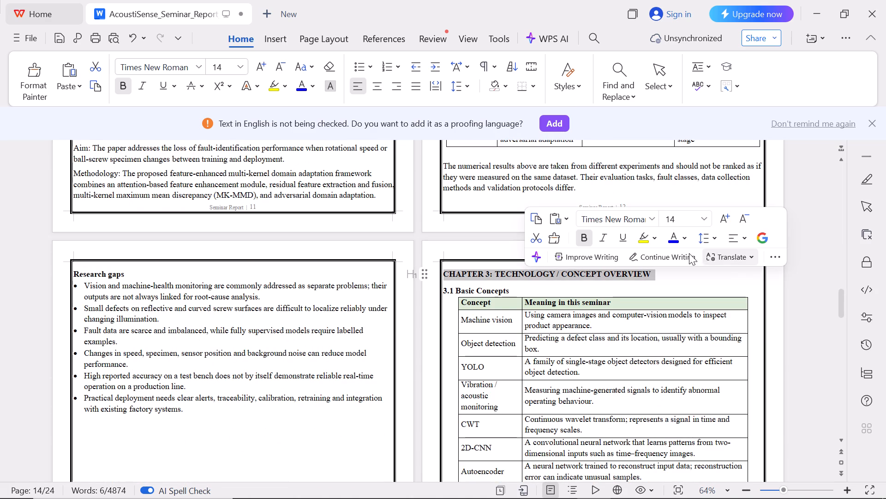
click(700, 215)
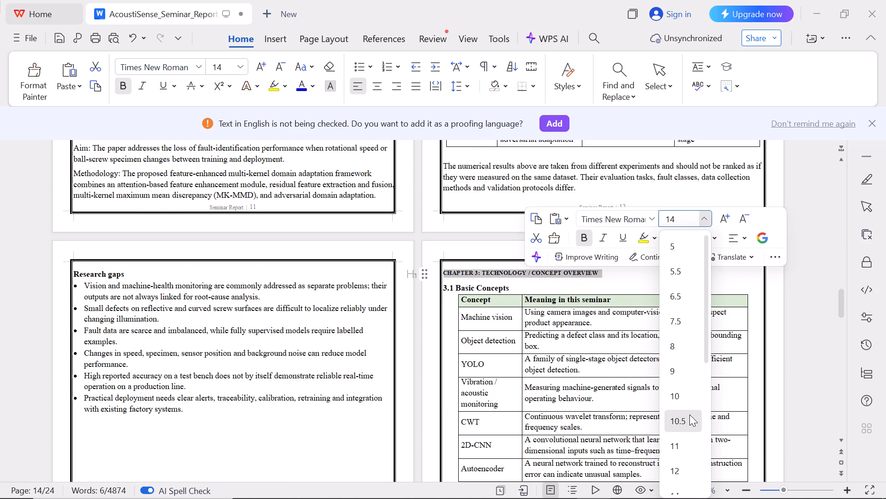
scroll(689, 414, down, 2)
click(681, 389)
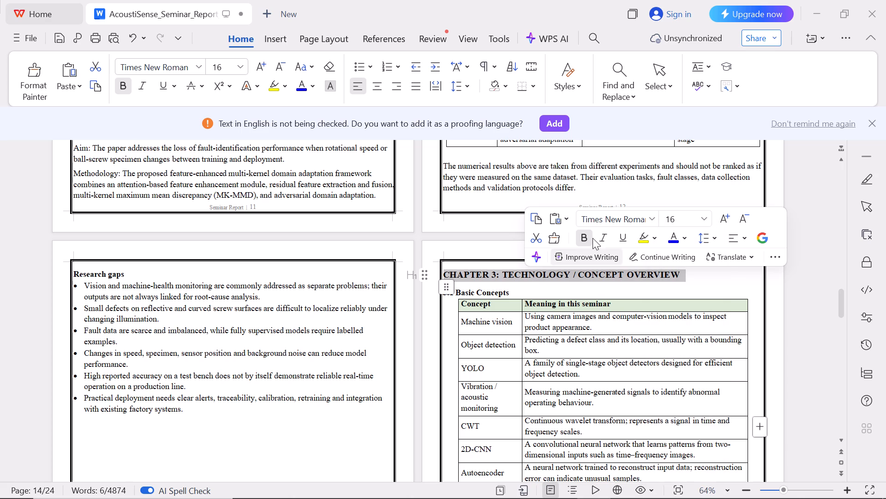
click(384, 89)
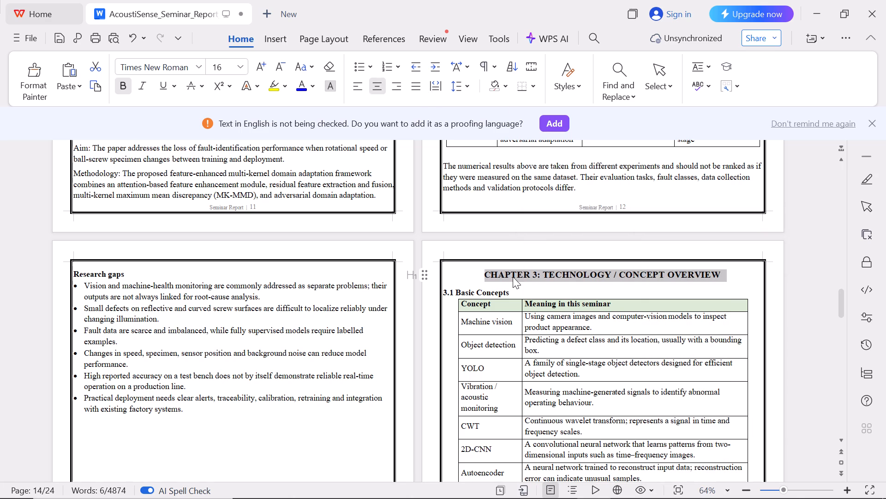
Set the "CHAPTER 4: APPLICATIONS AND USE CASES" heading to font size 16 and centre it.
scroll(433, 300, down, 13)
scroll(431, 302, down, 9)
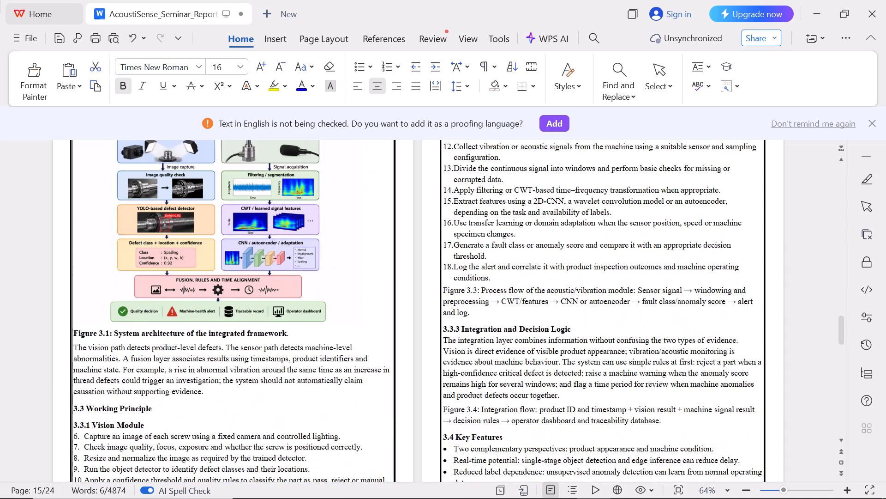
scroll(431, 302, down, 20)
scroll(431, 302, up, 7)
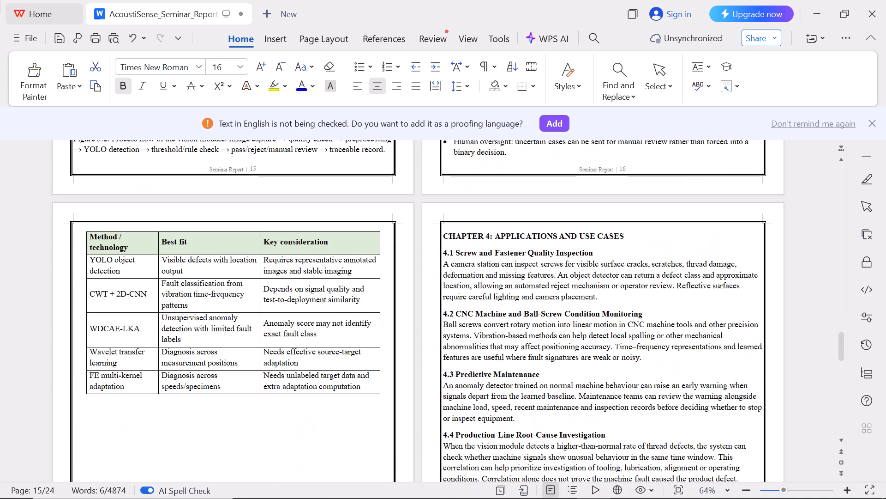
drag(444, 235, 647, 224)
click(672, 185)
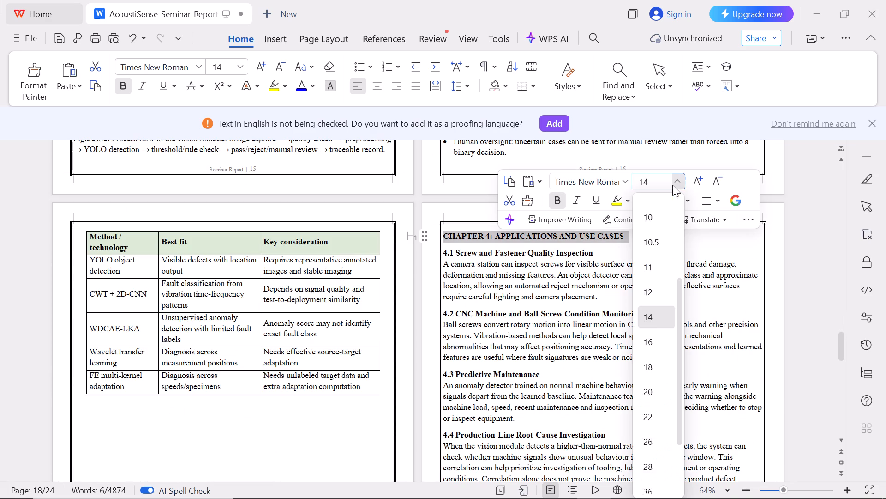
click(659, 353)
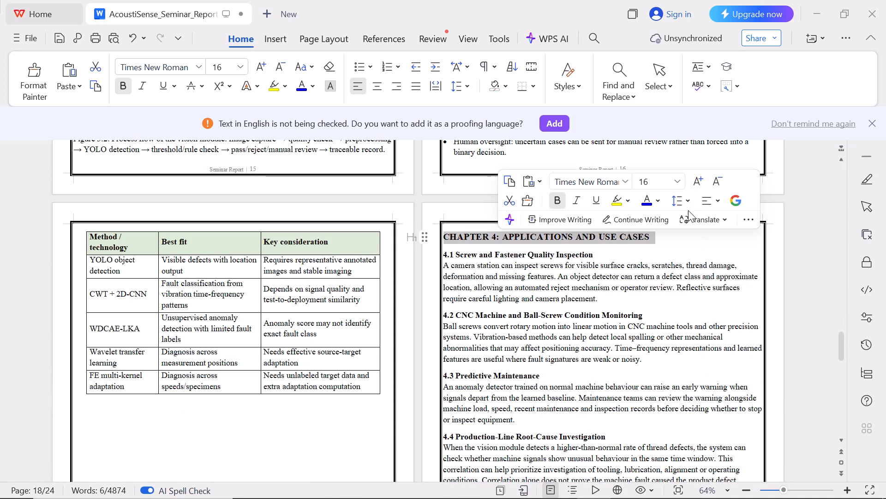
click(700, 201)
click(726, 252)
Delete the end of section 4.6 above the Chapter 5 heading, from "defect rate return to baseline." through "reviewed papers.".
scroll(541, 267, down, 8)
scroll(540, 268, up, 1)
scroll(540, 268, down, 2)
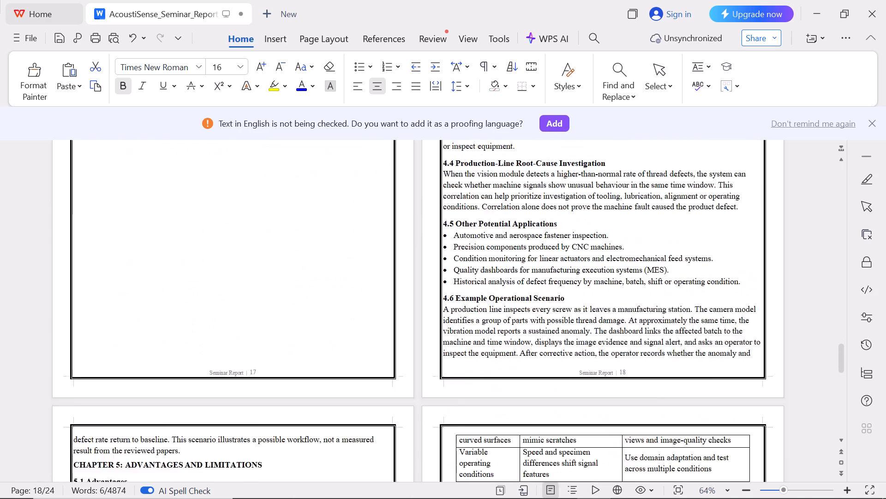
scroll(540, 268, down, 14)
scroll(540, 268, up, 5)
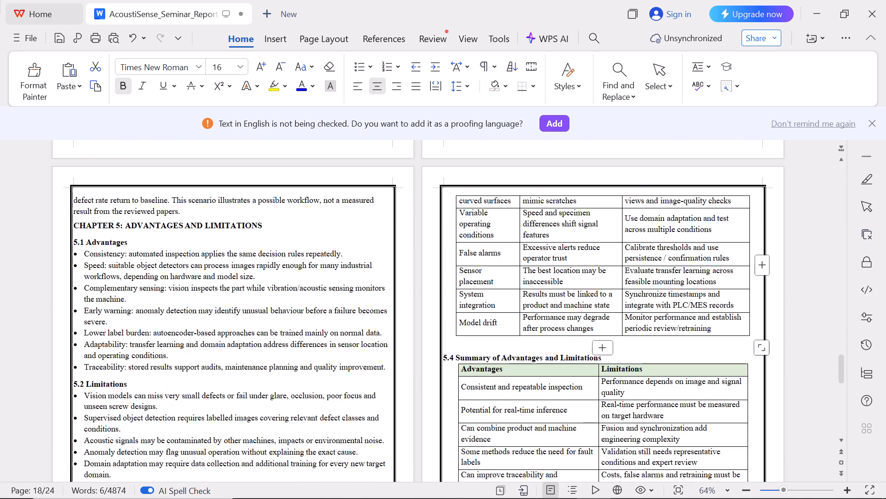
click(196, 219)
scroll(195, 219, up, 10)
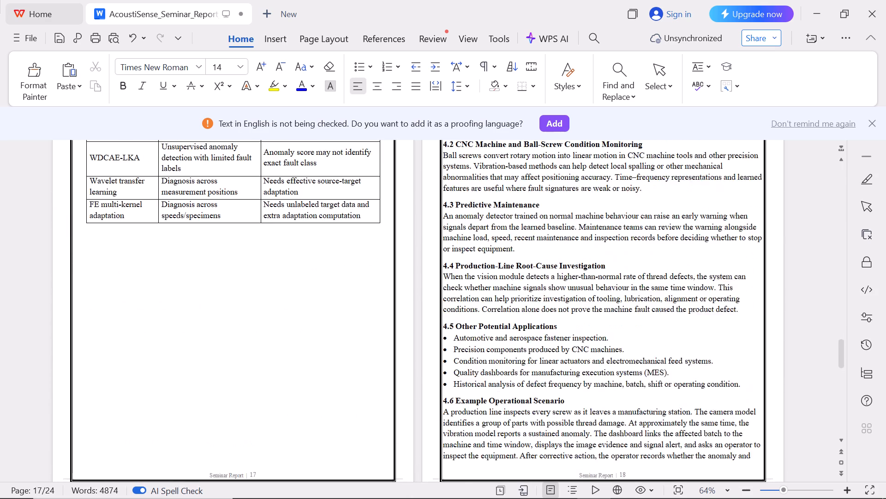
scroll(195, 219, up, 3)
scroll(195, 219, down, 13)
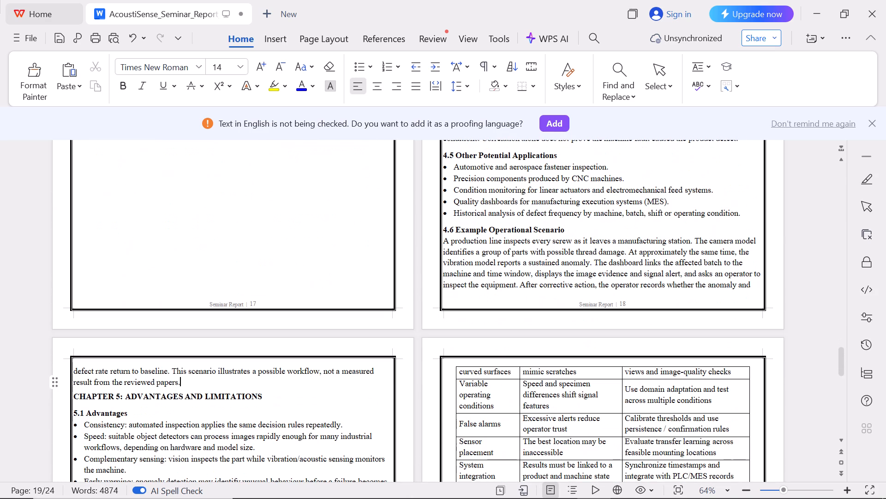
drag(186, 384, 140, 373)
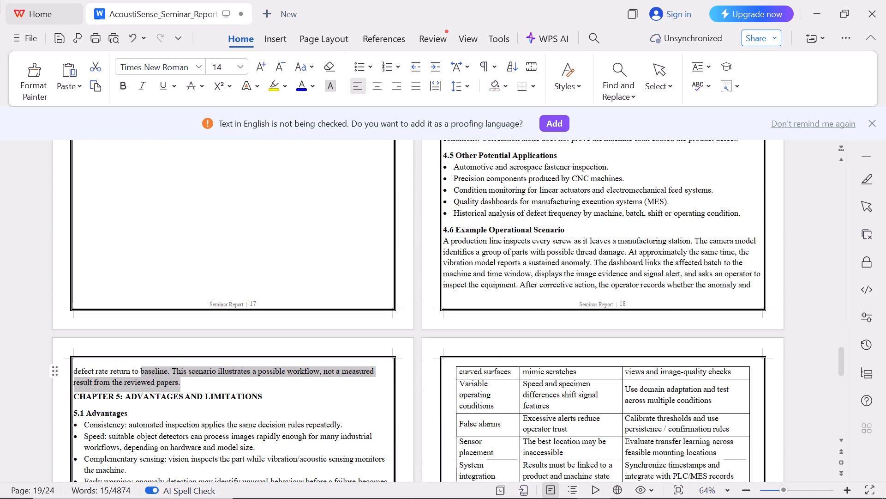
drag(140, 373, 67, 374)
key(BackSpace)
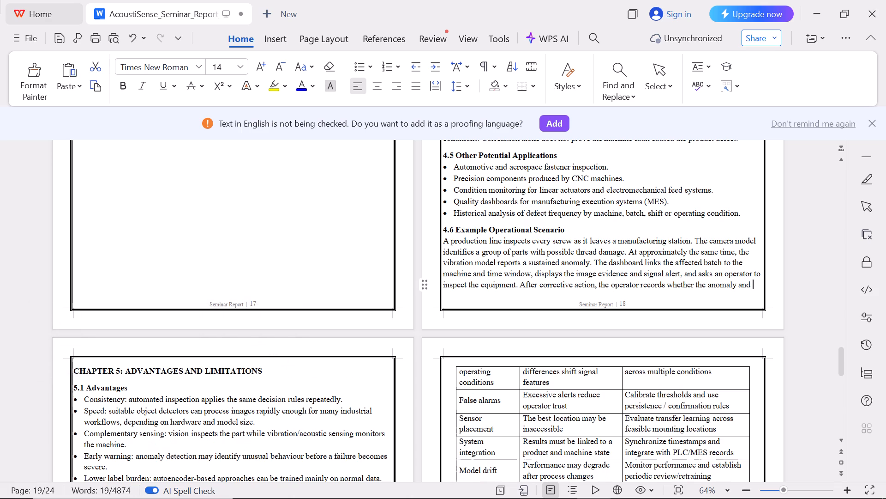
Set the "CHAPTER 5: ADVANTAGES AND LIMITATIONS" heading to font size 16 and centre it.
drag(273, 366, 113, 377)
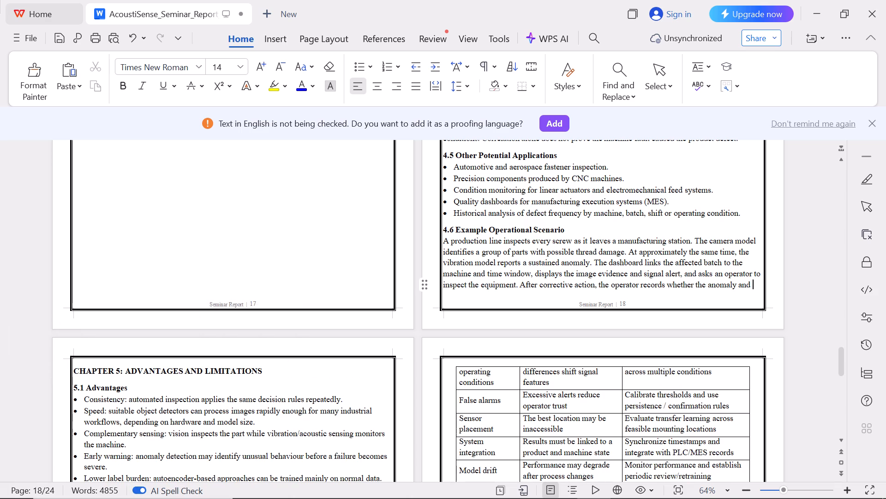
drag(268, 374, 79, 366)
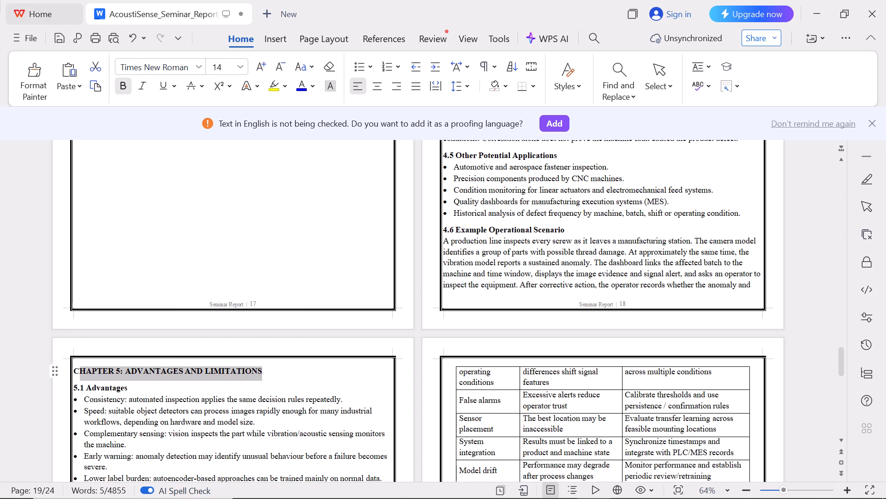
drag(79, 366, 71, 366)
click(198, 316)
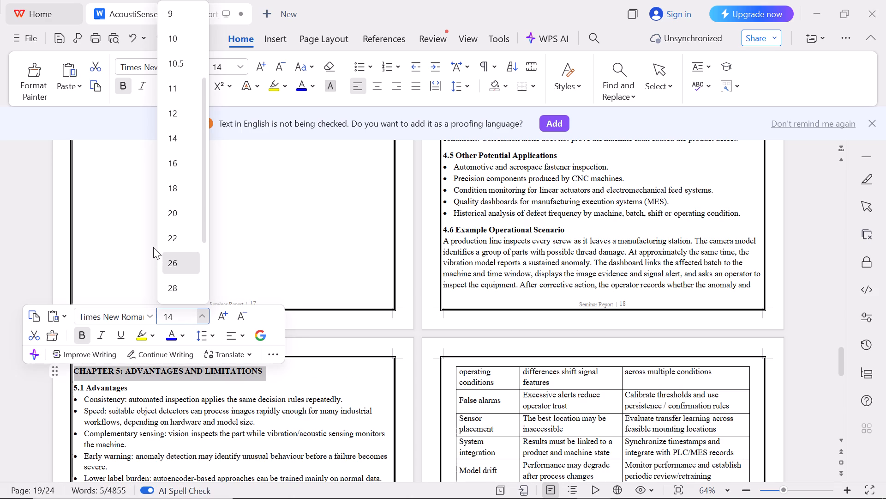
click(180, 158)
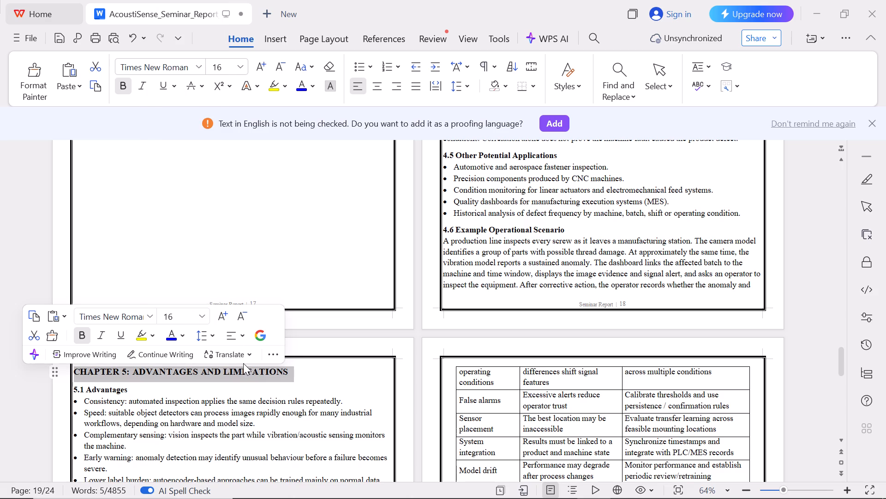
click(241, 336)
click(249, 384)
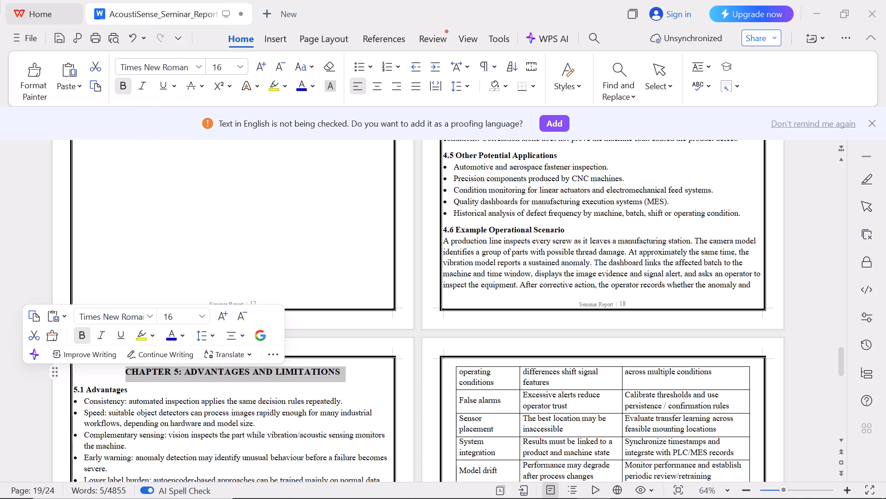
Set the "CHAPTER 6: FUTURE SCOPE" heading to font size 16 and centre it.
scroll(325, 357, down, 15)
scroll(330, 354, down, 11)
scroll(331, 353, up, 2)
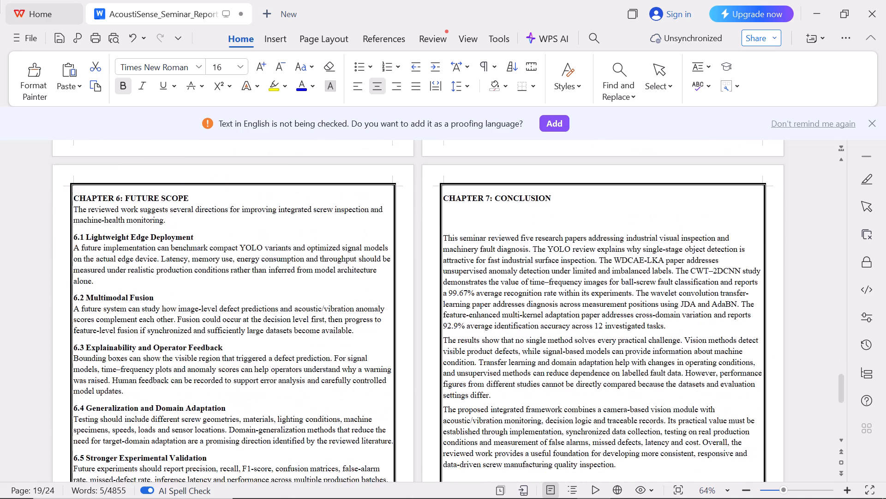
scroll(331, 353, up, 1)
drag(192, 297, 52, 288)
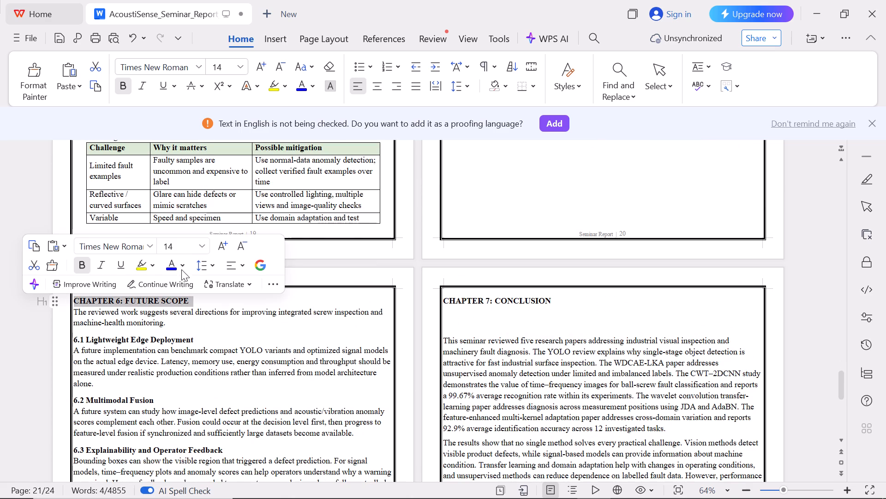
click(196, 250)
click(200, 248)
drag(175, 383, 174, 403)
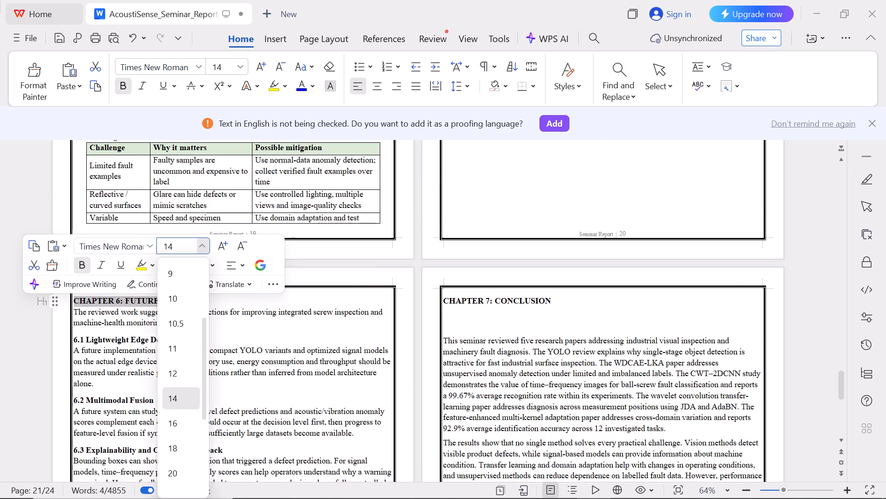
drag(197, 241, 205, 246)
click(206, 248)
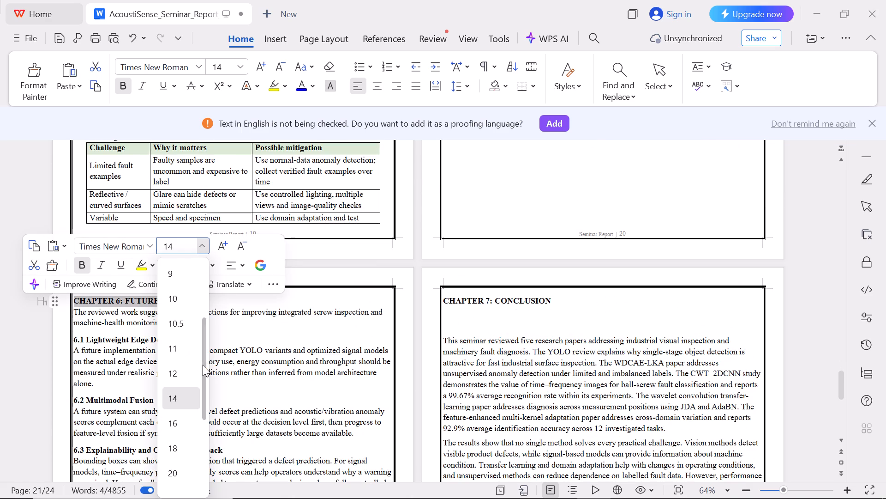
click(181, 418)
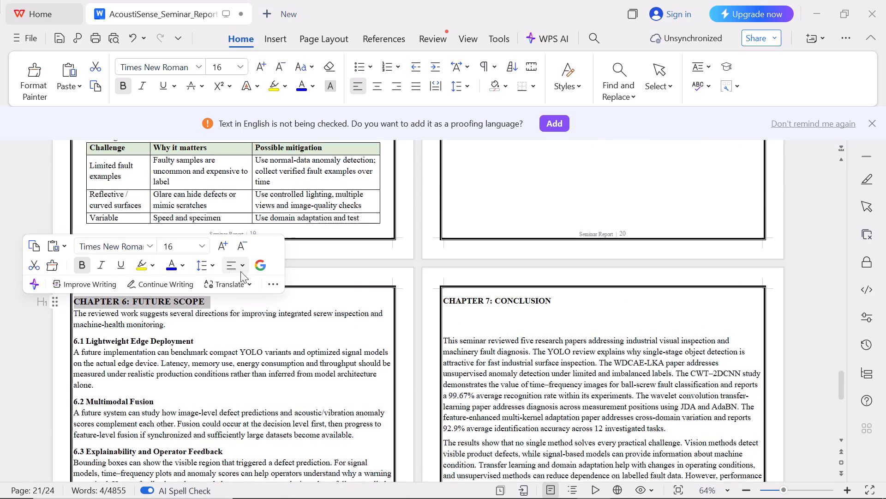
click(243, 269)
click(244, 322)
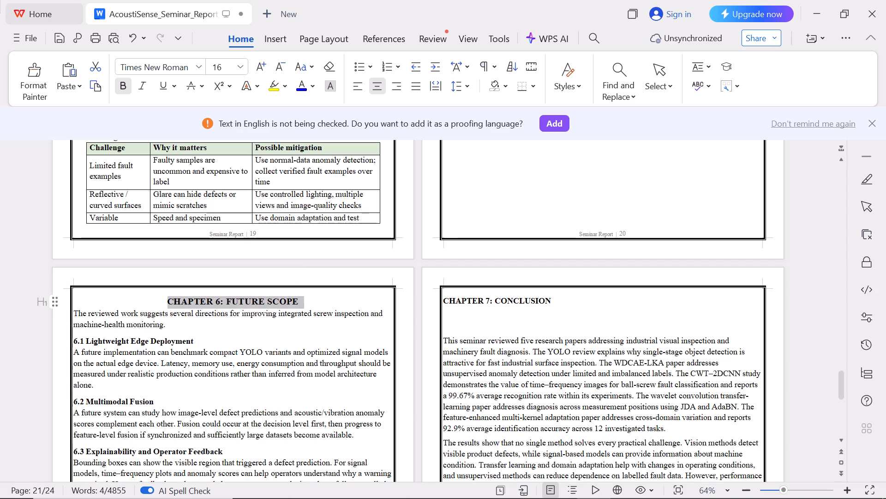
Set the "CHAPTER 7: CONCLUSION" heading to font size 16 and centre it.
drag(559, 301, 440, 300)
click(493, 245)
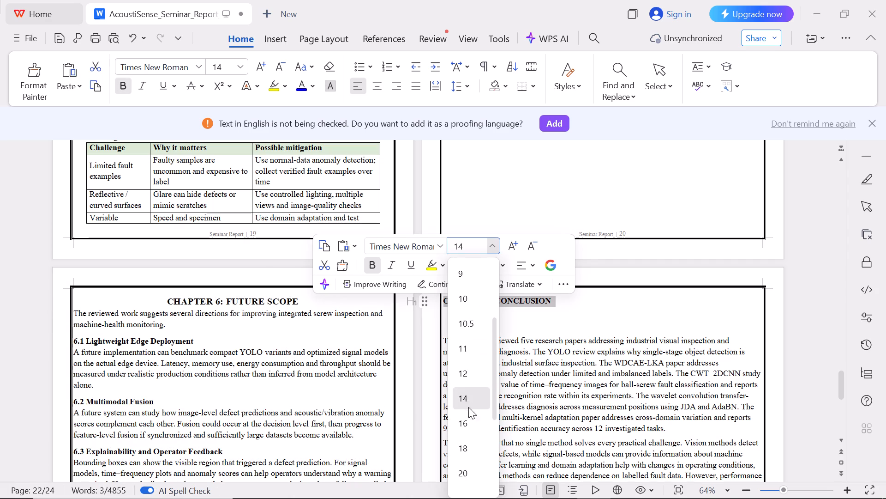
click(469, 415)
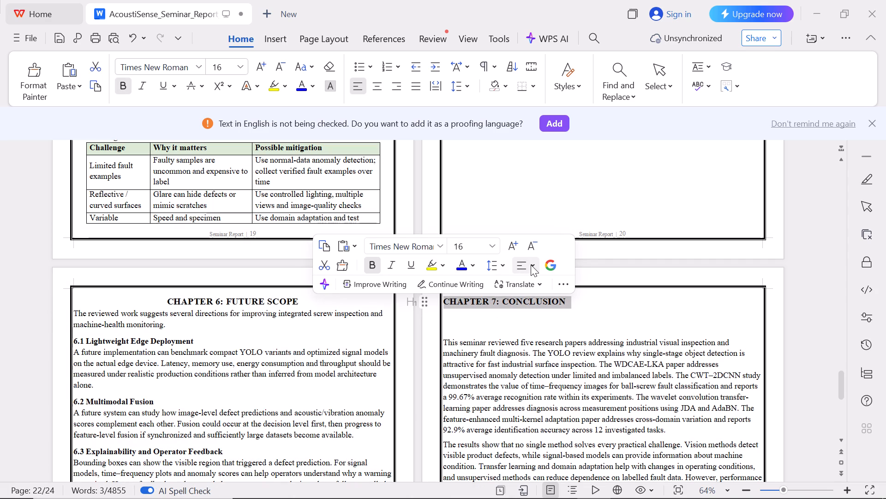
click(533, 264)
click(542, 326)
Set the "REFERENCES / BIBLIOGRAPHY" heading to font size 16 and centre it.
scroll(216, 339, down, 11)
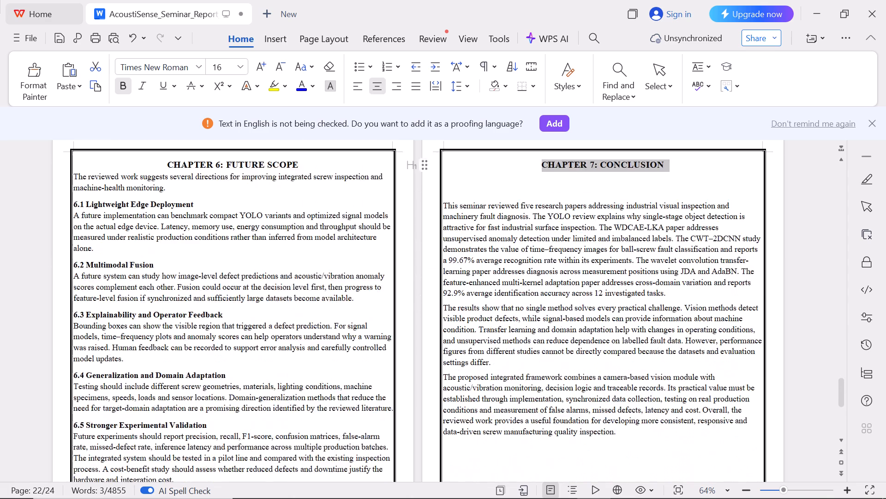
scroll(204, 340, down, 11)
drag(207, 297, 139, 297)
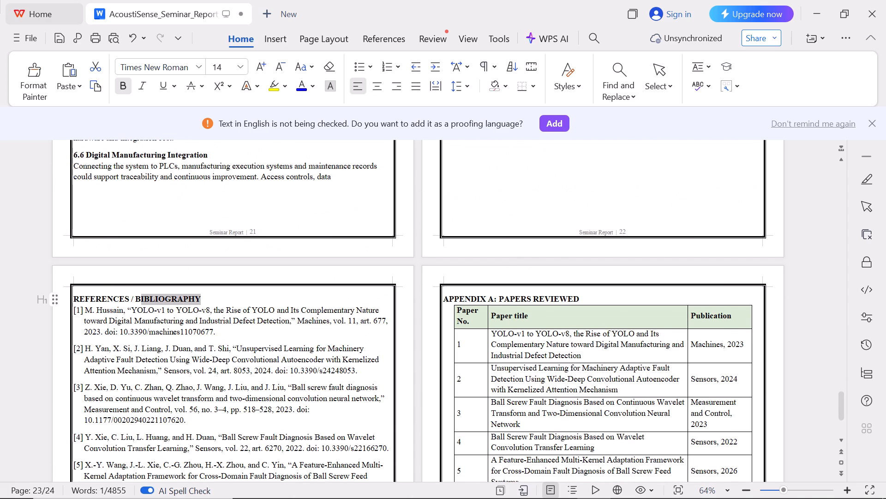
drag(139, 297, 68, 294)
click(202, 245)
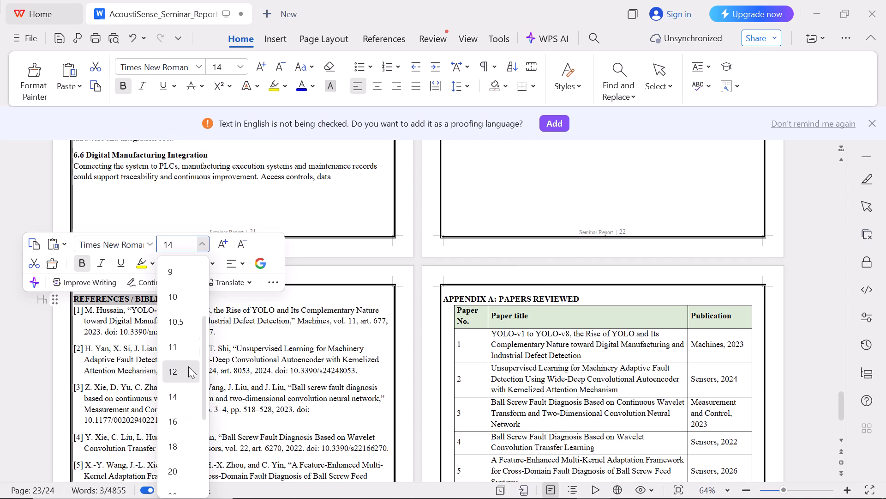
click(180, 415)
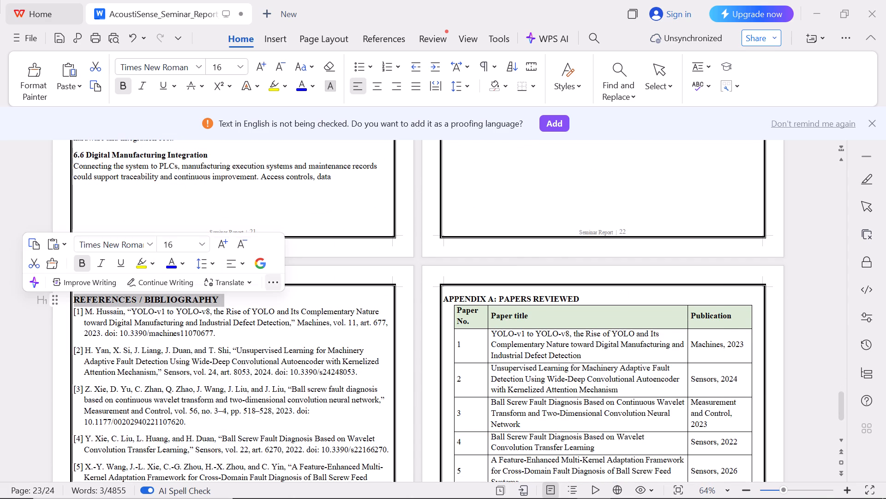
click(242, 265)
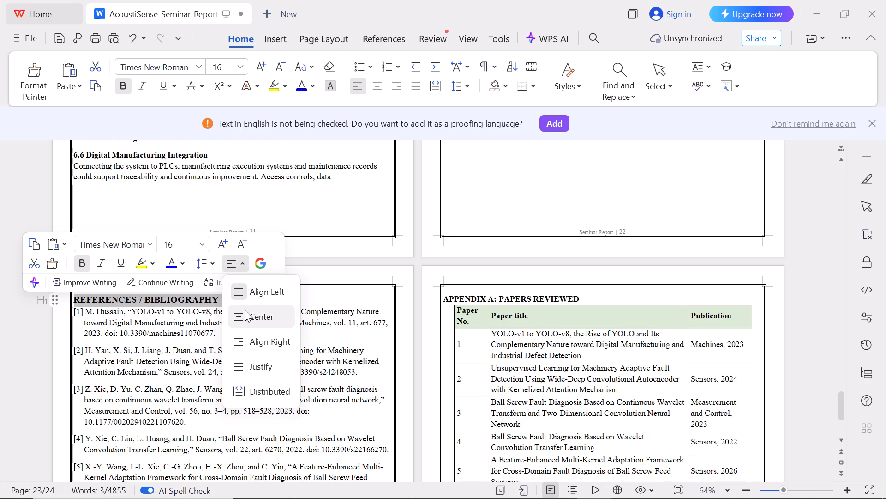
click(247, 317)
Set the "APPENDIX A: PAPERS REVIEWED" heading to font size 16 and centre it.
drag(586, 300, 389, 300)
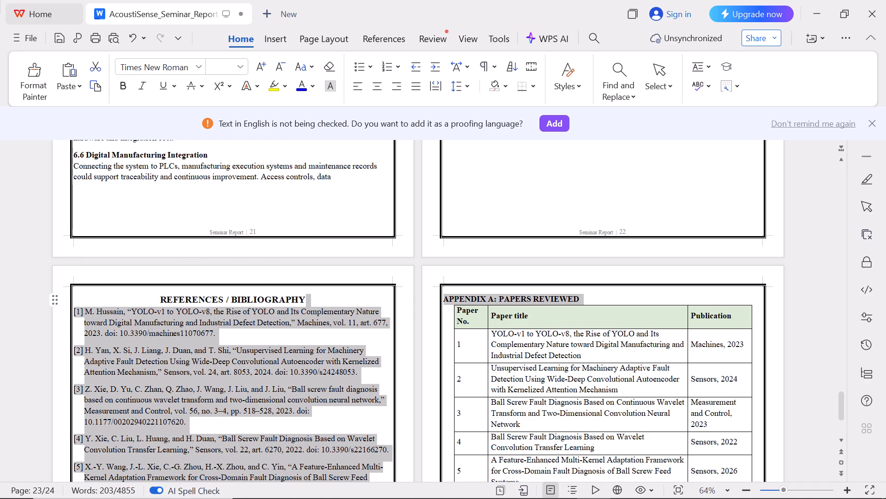
drag(389, 300, 444, 304)
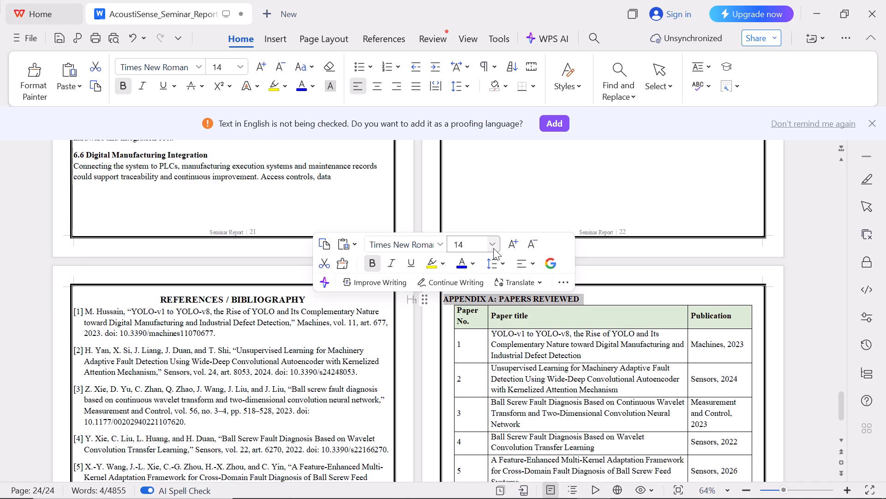
click(493, 248)
click(461, 418)
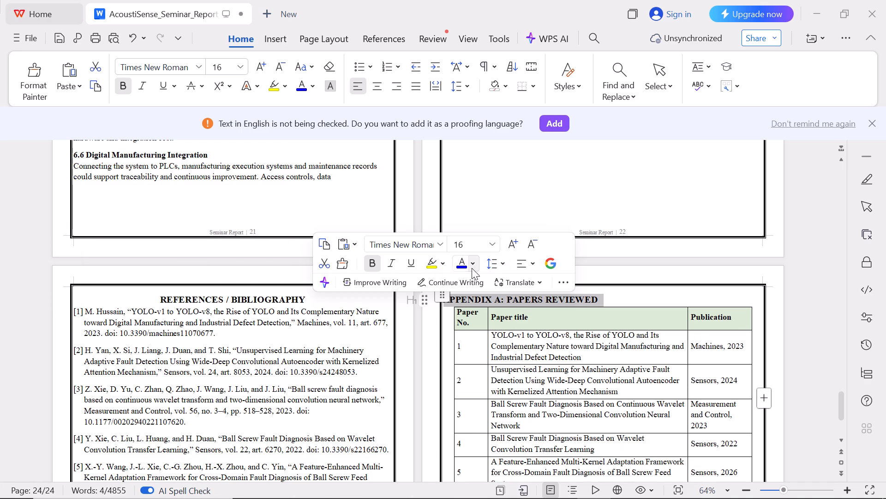
click(534, 260)
click(545, 324)
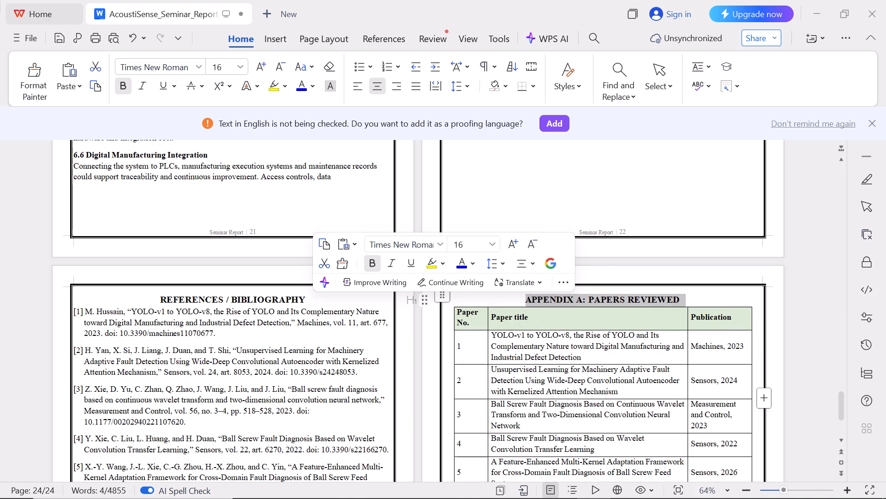
Look back through the report from Appendix A to the cover page, examining the headings and page layout.
scroll(406, 301, down, 15)
scroll(406, 301, up, 11)
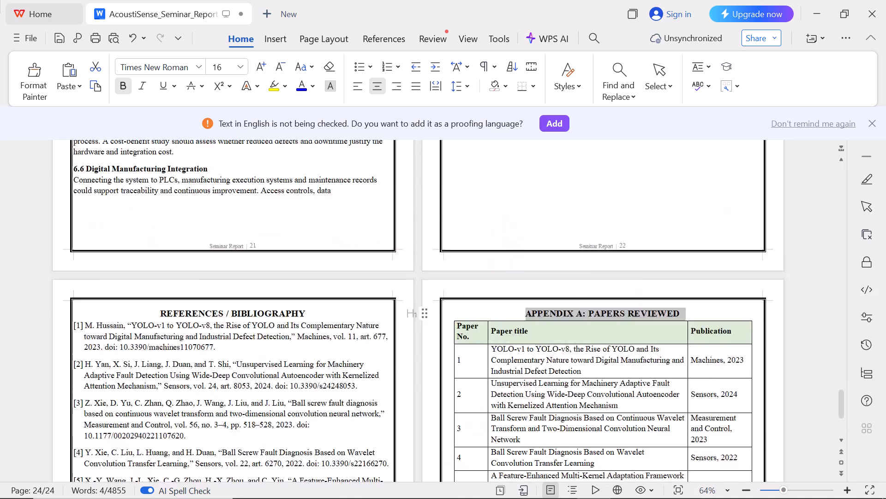
scroll(406, 301, up, 10)
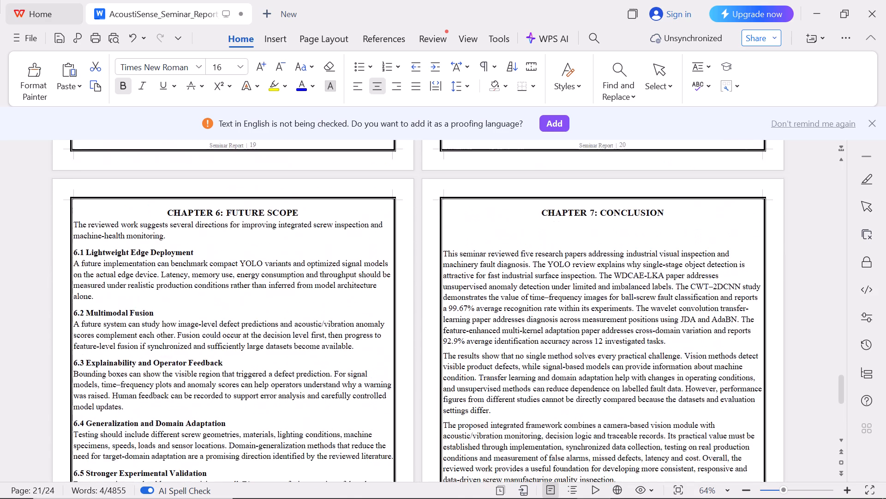
scroll(406, 301, up, 11)
scroll(406, 301, up, 19)
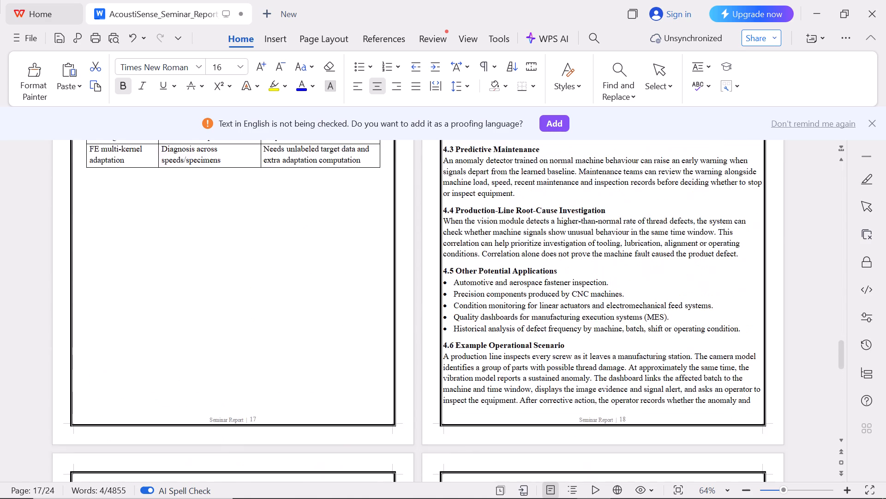
scroll(406, 301, up, 3)
scroll(406, 301, down, 1)
scroll(406, 301, up, 20)
scroll(406, 301, up, 17)
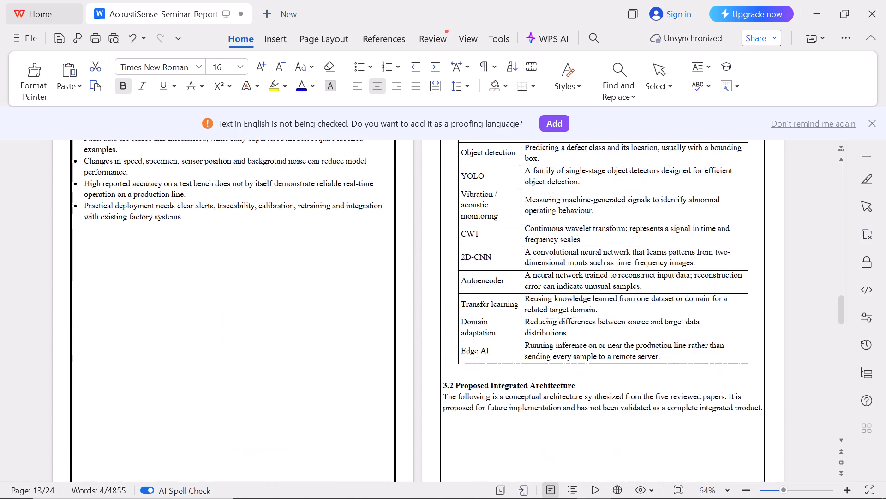
scroll(406, 301, up, 17)
scroll(406, 301, down, 1)
scroll(406, 301, up, 20)
scroll(406, 301, up, 2)
scroll(406, 301, down, 1)
scroll(406, 301, up, 2)
scroll(406, 301, down, 1)
scroll(406, 301, up, 6)
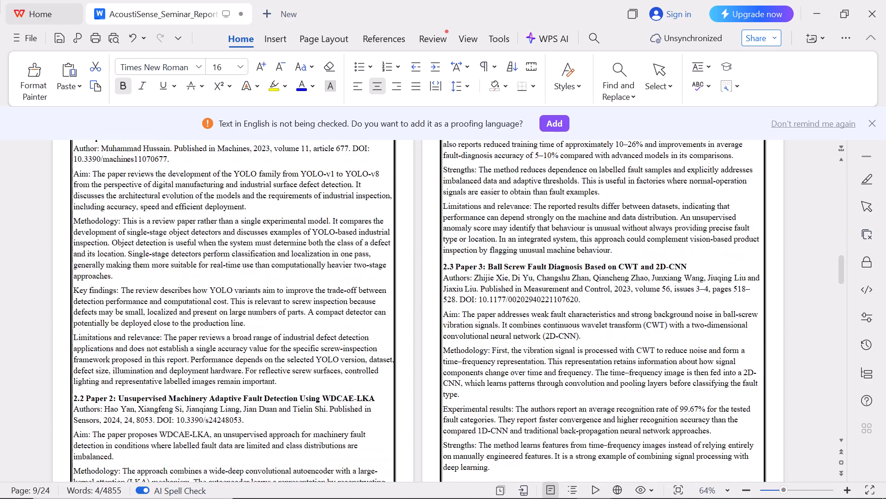
scroll(406, 301, up, 15)
scroll(406, 301, down, 1)
scroll(406, 301, up, 20)
scroll(406, 301, up, 14)
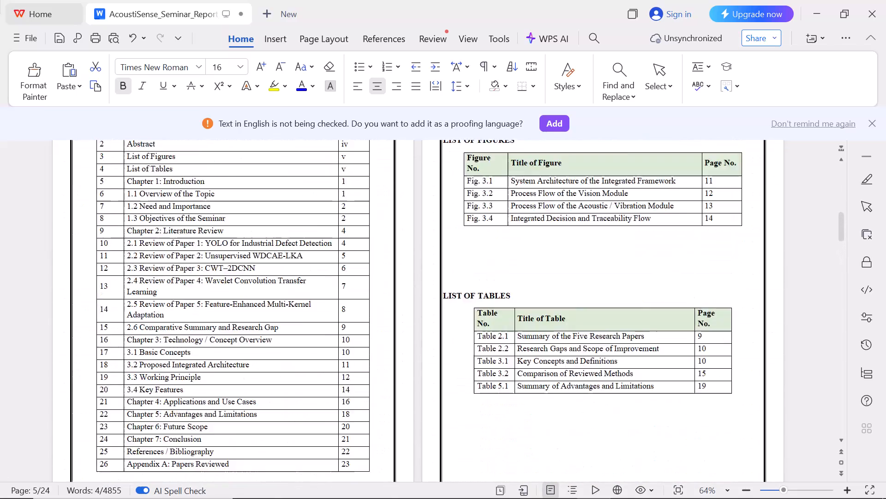
scroll(406, 301, up, 12)
ctrl+scroll(406, 301, down, 4)
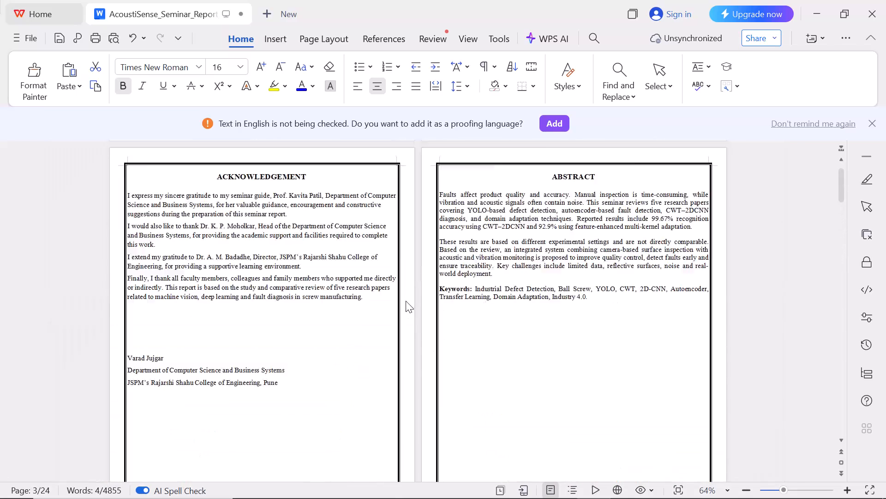
ctrl+scroll(406, 301, up, 6)
scroll(406, 301, down, 2)
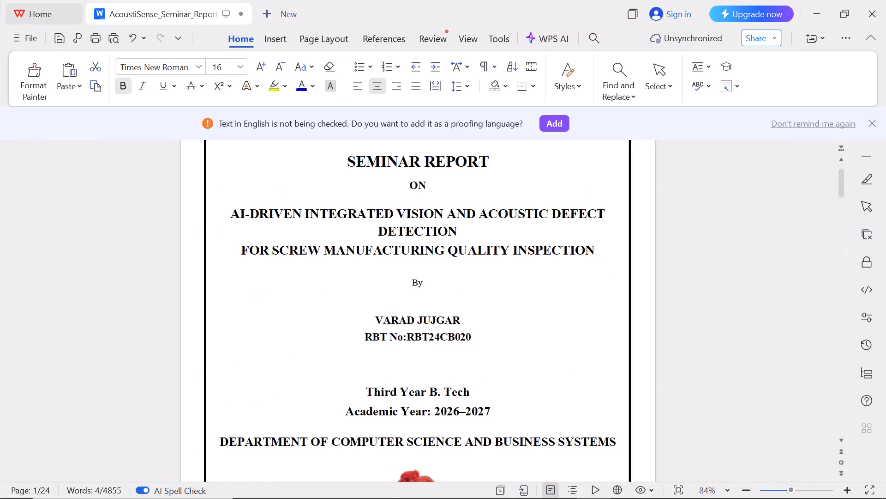
Review the pages from the cover through the acknowledgement, abstract, index and Chapter 1 to the start of Chapter 2.
scroll(406, 301, down, 5)
scroll(406, 301, up, 6)
scroll(417, 291, down, 5)
scroll(419, 286, up, 1)
scroll(419, 285, down, 19)
scroll(419, 285, down, 10)
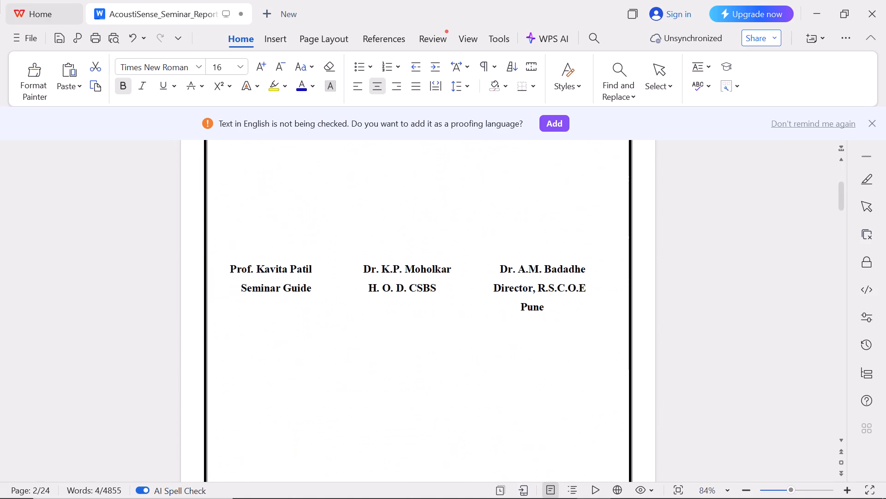
scroll(419, 285, down, 19)
scroll(419, 285, down, 5)
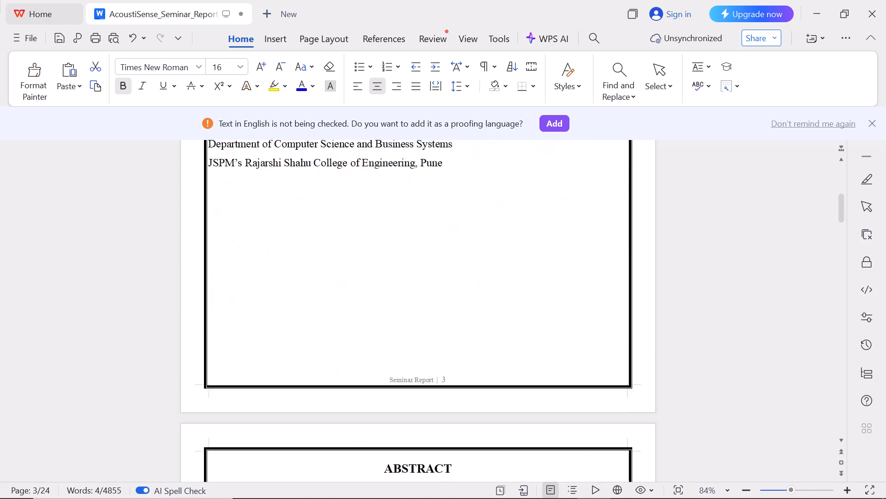
scroll(419, 285, down, 19)
scroll(419, 285, down, 20)
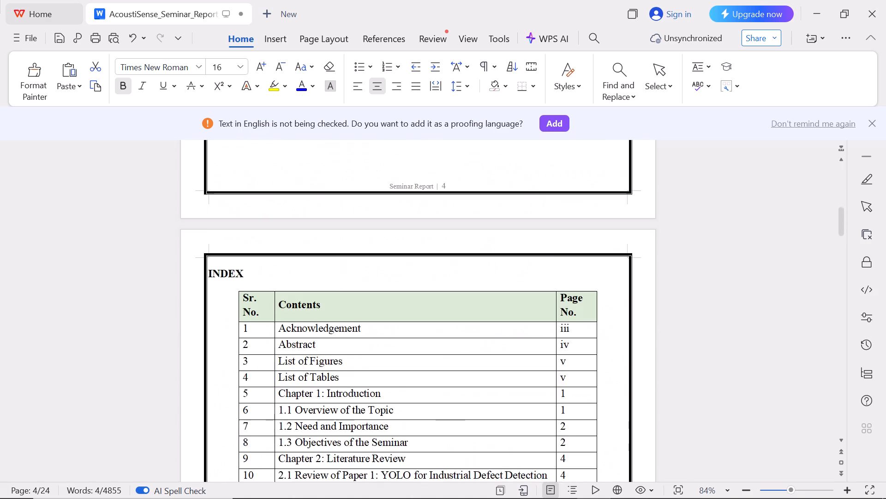
scroll(419, 285, down, 7)
scroll(419, 285, up, 8)
scroll(359, 300, down, 12)
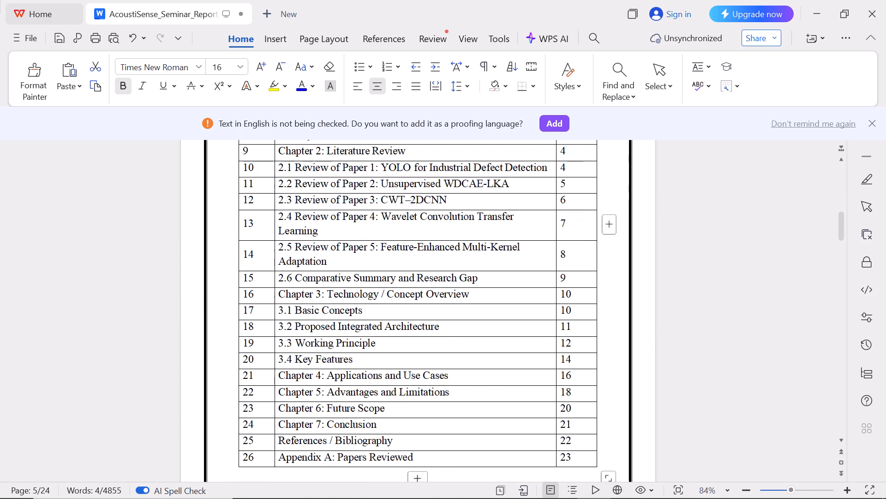
scroll(358, 300, down, 18)
scroll(358, 300, down, 7)
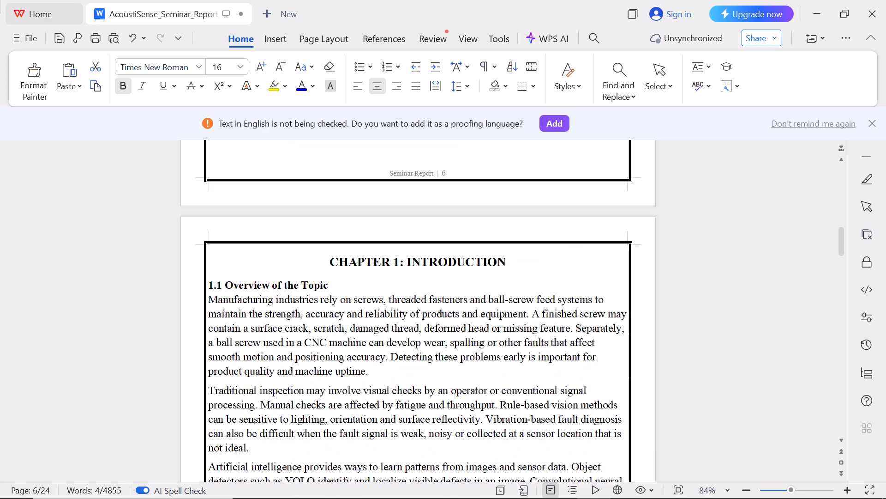
scroll(349, 256, down, 6)
scroll(347, 263, up, 3)
scroll(347, 263, down, 9)
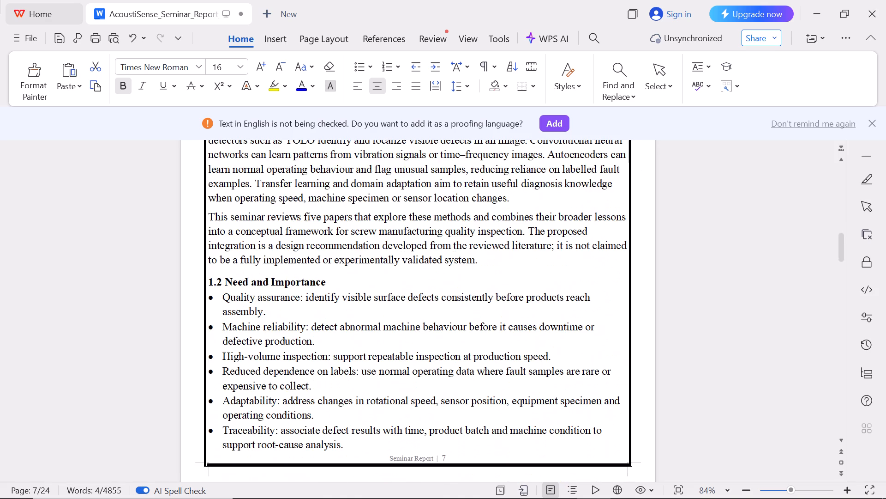
scroll(347, 263, down, 10)
scroll(347, 263, down, 14)
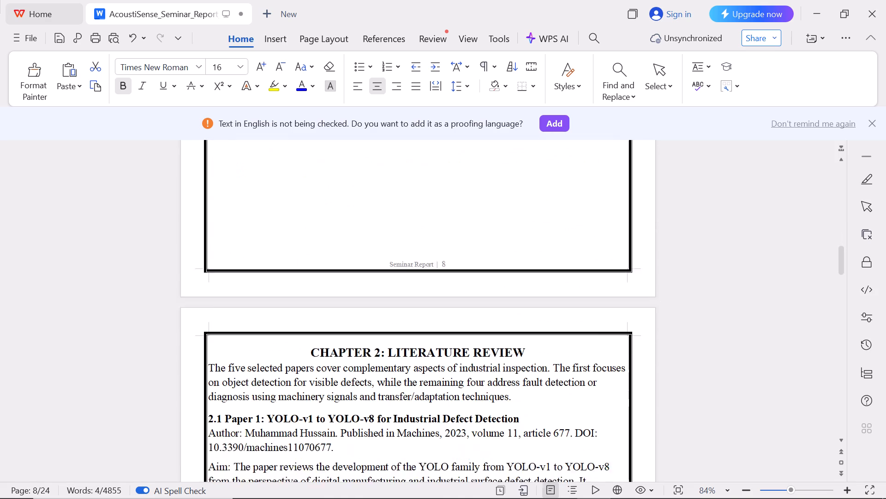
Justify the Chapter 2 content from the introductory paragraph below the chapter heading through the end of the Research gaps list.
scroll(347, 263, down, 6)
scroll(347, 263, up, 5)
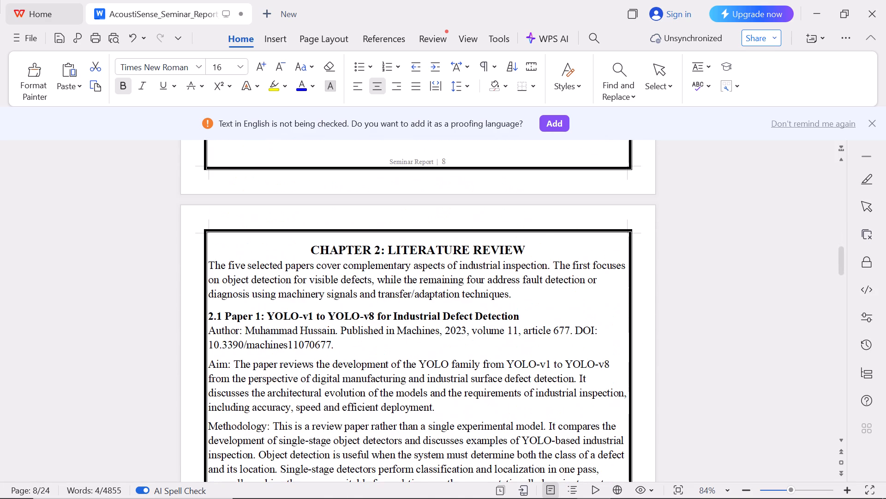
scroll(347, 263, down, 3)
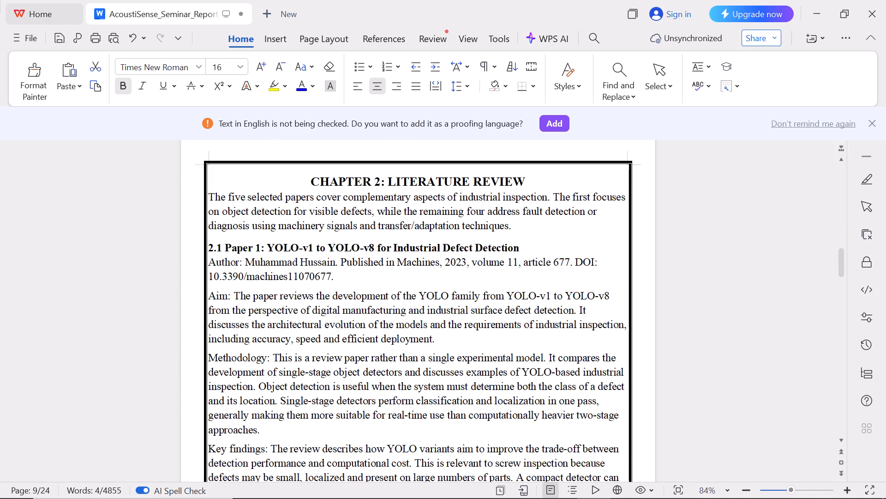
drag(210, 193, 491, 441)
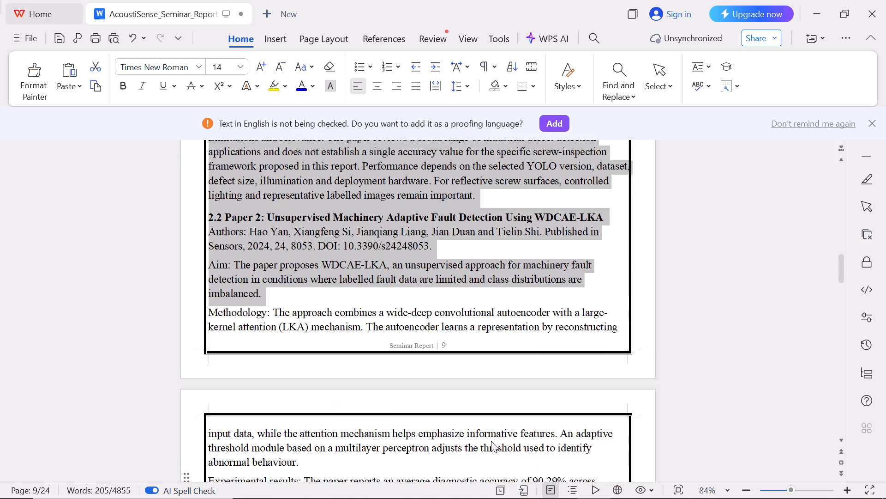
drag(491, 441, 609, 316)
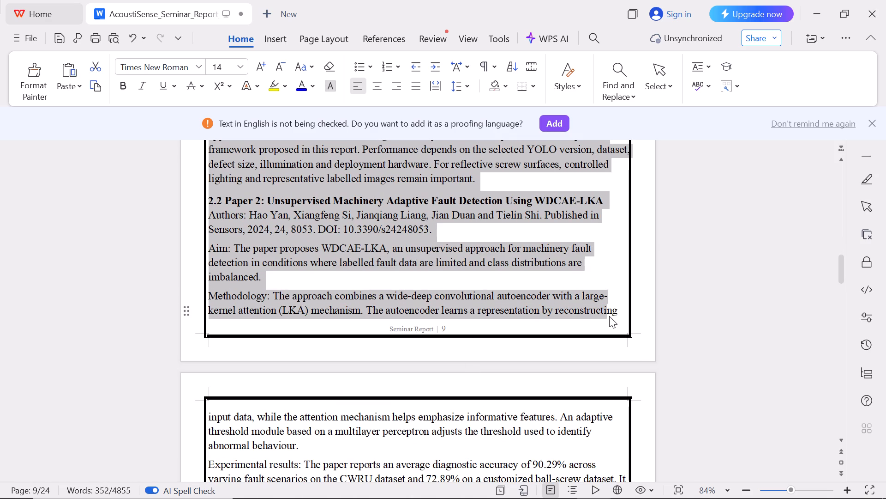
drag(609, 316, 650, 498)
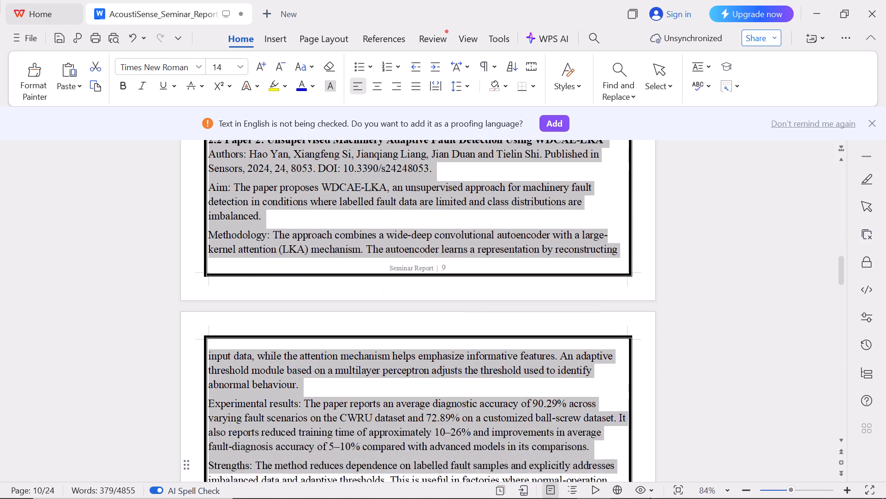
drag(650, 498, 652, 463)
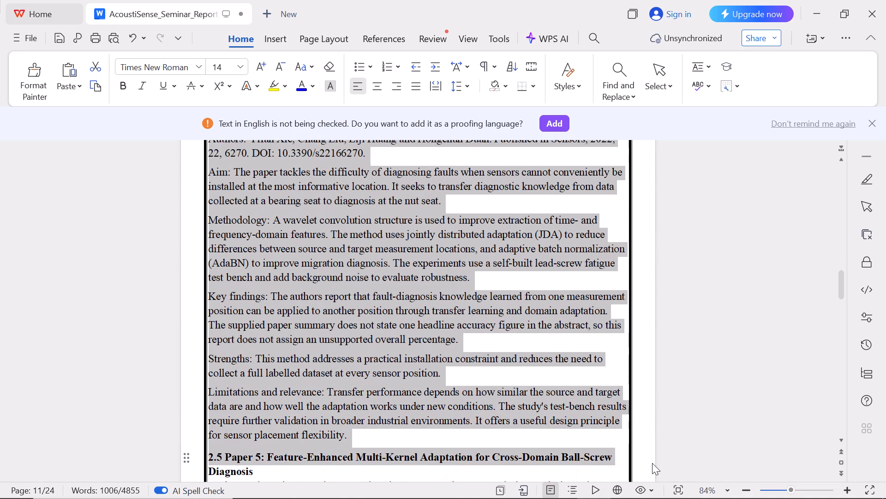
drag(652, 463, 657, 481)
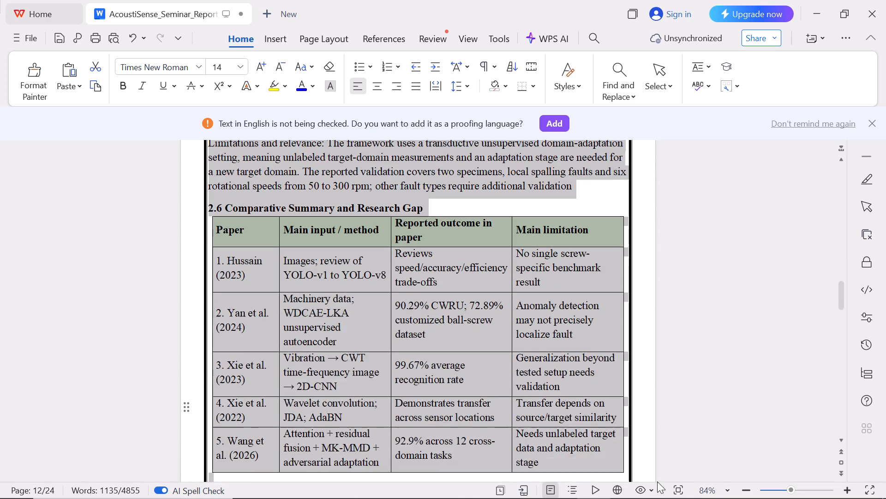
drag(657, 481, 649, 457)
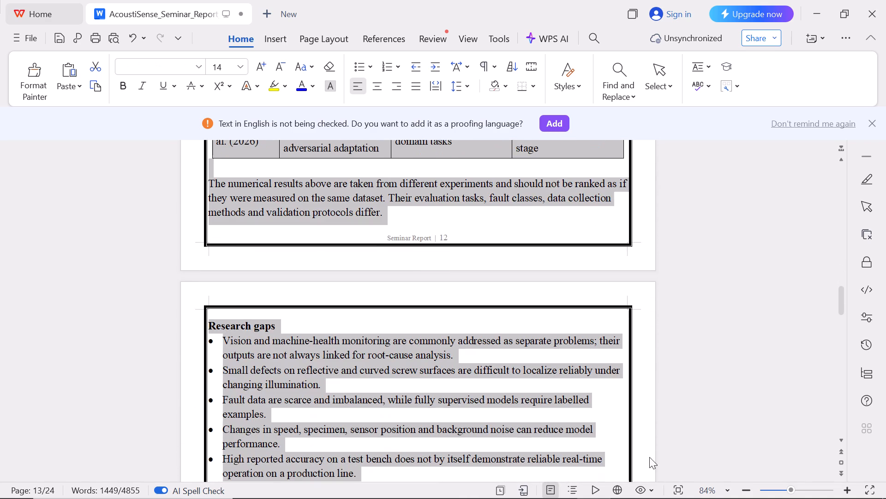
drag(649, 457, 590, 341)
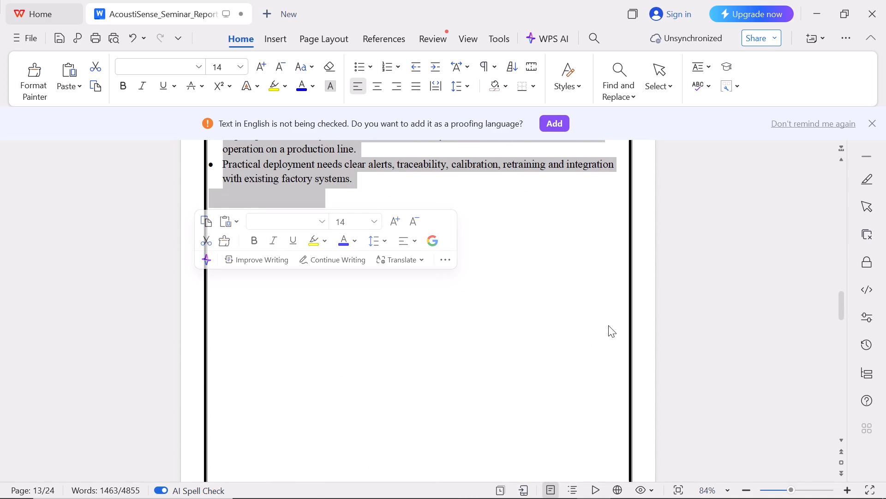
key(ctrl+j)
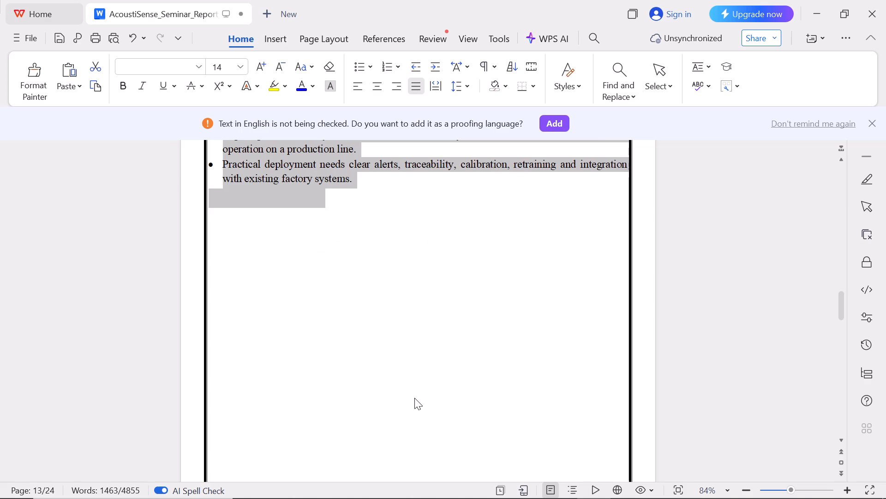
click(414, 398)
Look back through the justified Chapter 2 pages to the chapter heading, examining the paragraph alignment and spacing.
scroll(414, 398, up, 3)
scroll(414, 398, down, 2)
scroll(414, 398, up, 12)
scroll(414, 398, down, 1)
scroll(414, 398, up, 1)
scroll(414, 398, down, 1)
scroll(414, 398, up, 20)
scroll(414, 398, up, 10)
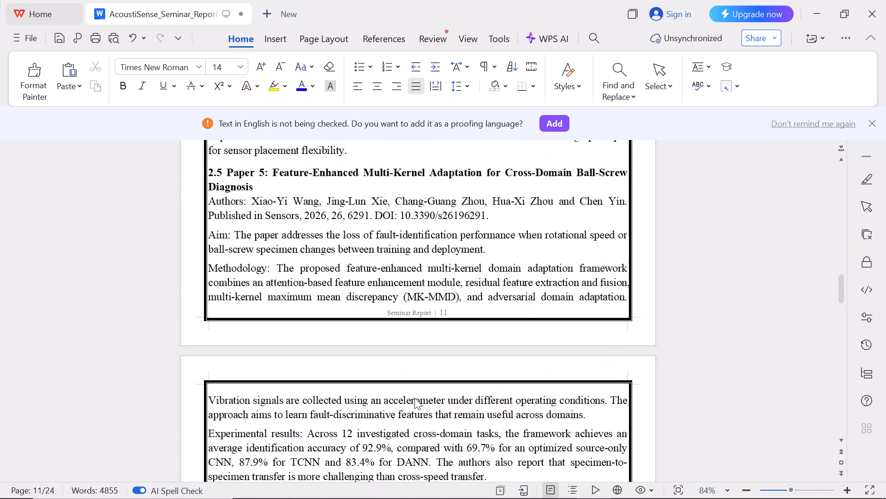
scroll(414, 398, up, 4)
scroll(414, 398, down, 1)
scroll(414, 398, up, 14)
scroll(414, 398, up, 13)
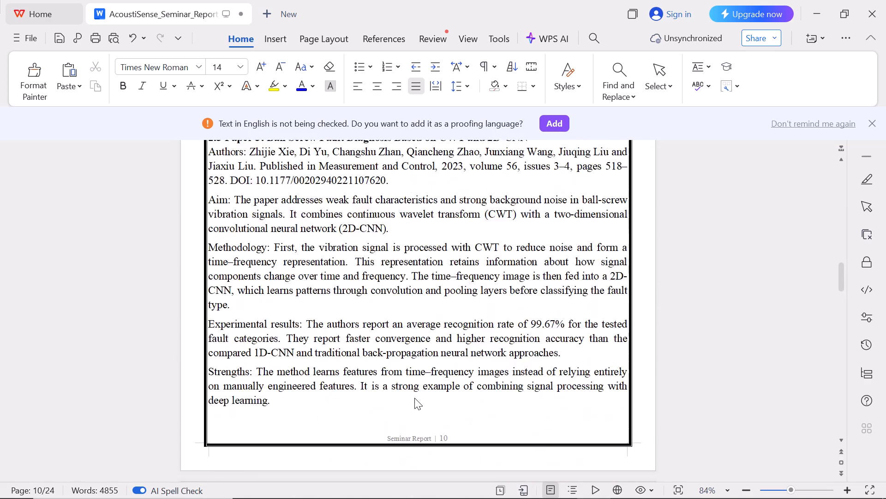
scroll(414, 398, up, 3)
scroll(414, 398, down, 1)
scroll(414, 398, up, 19)
scroll(414, 398, up, 19)
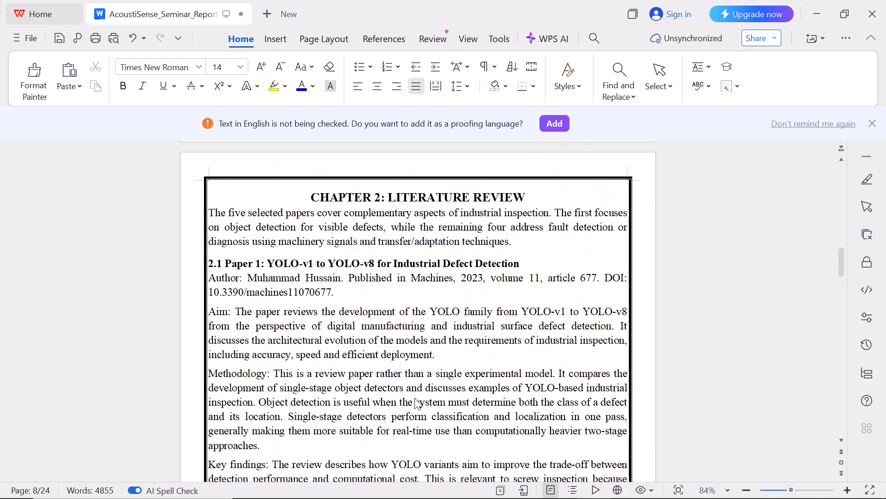
scroll(414, 398, up, 4)
scroll(414, 398, down, 3)
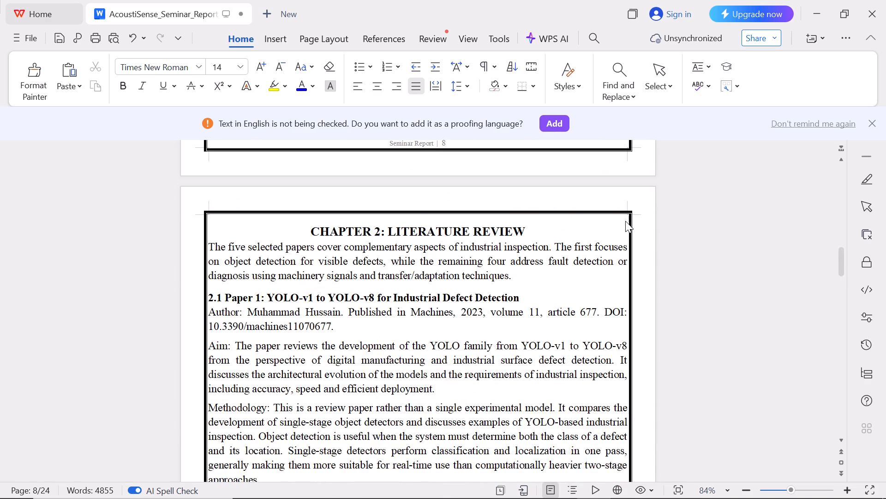
click(628, 230)
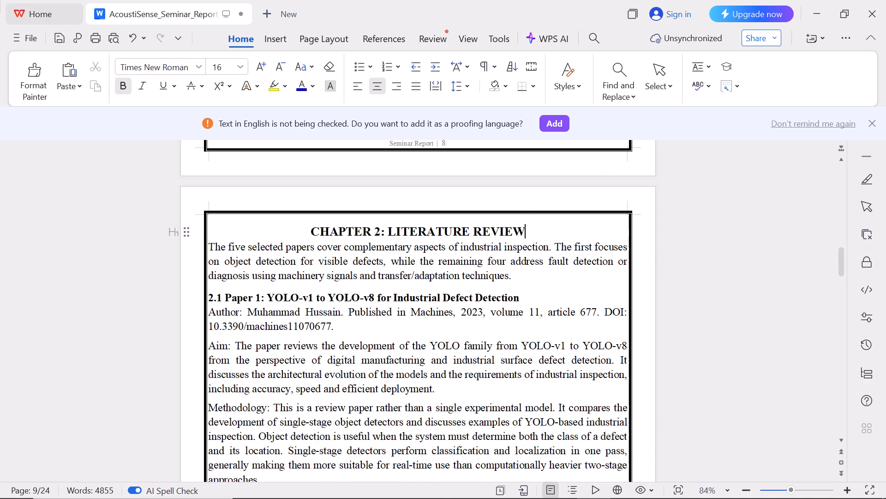
scroll(484, 259, down, 4)
scroll(484, 259, up, 4)
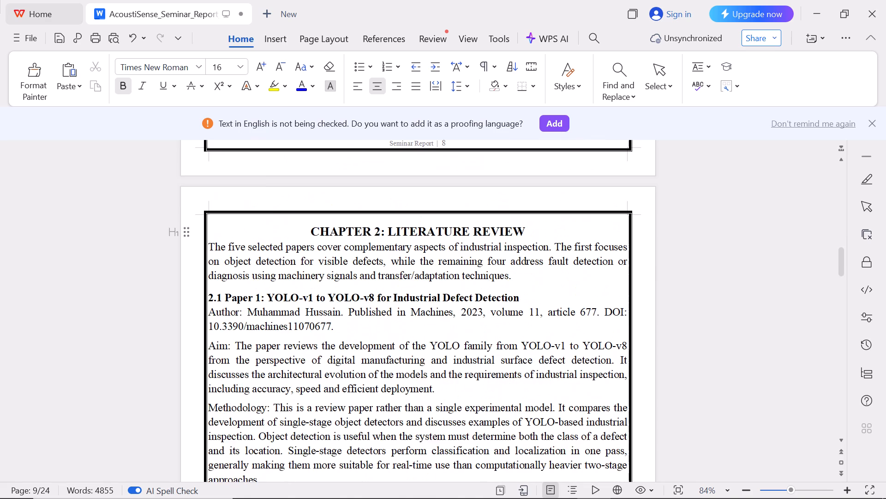
scroll(361, 299, down, 20)
scroll(361, 299, down, 2)
scroll(361, 300, up, 5)
scroll(361, 300, down, 1)
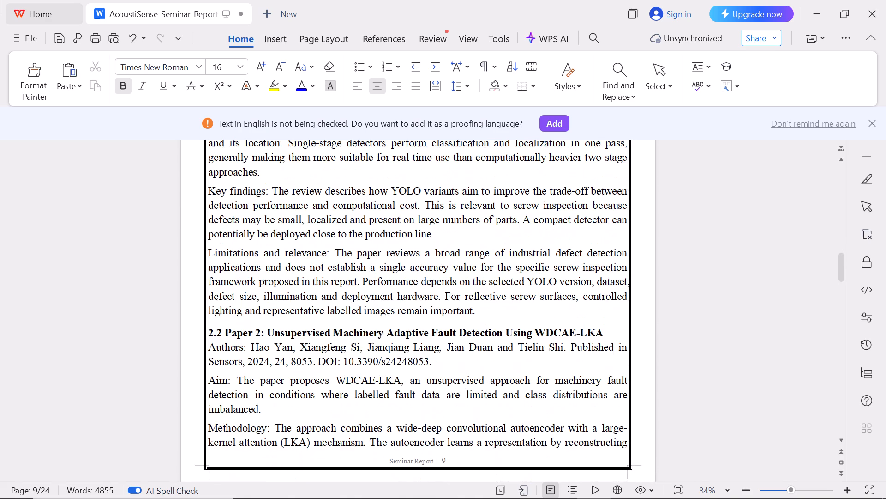
Review the pages from Paper 1's limitations in Chapter 2 to the Key Features section of Chapter 3, examining the text alignment.
click(359, 240)
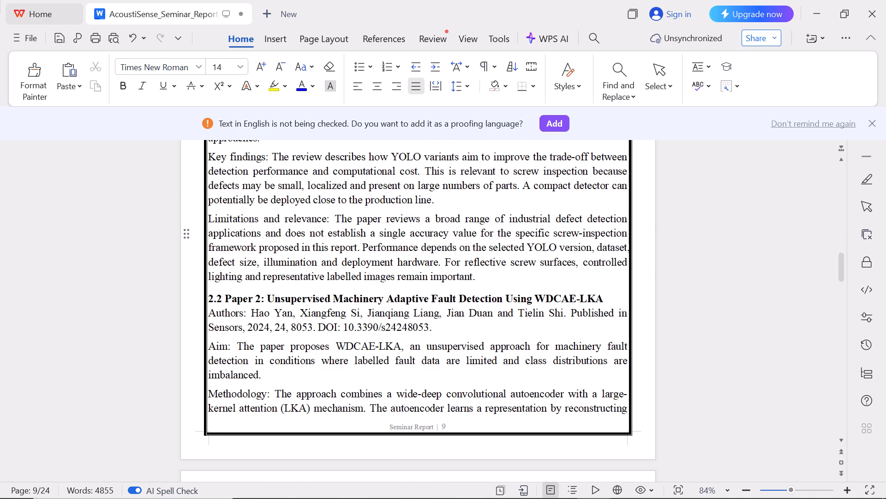
scroll(407, 299, down, 19)
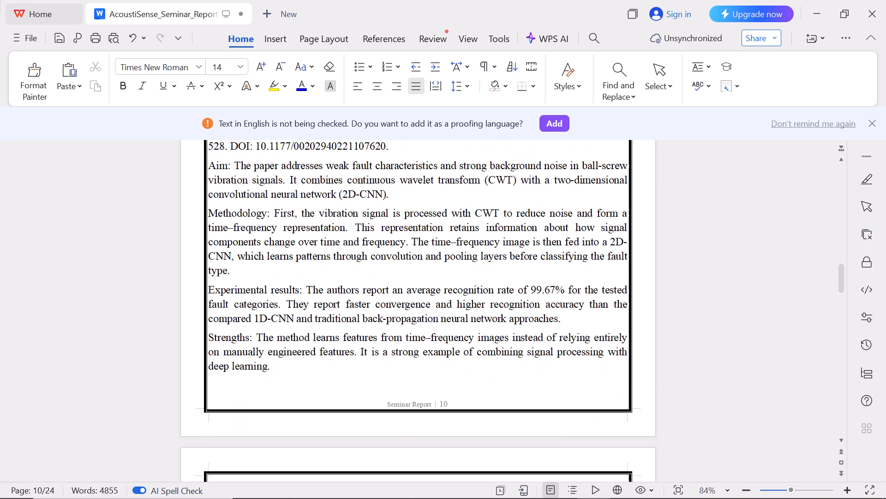
scroll(407, 299, down, 5)
scroll(407, 299, down, 20)
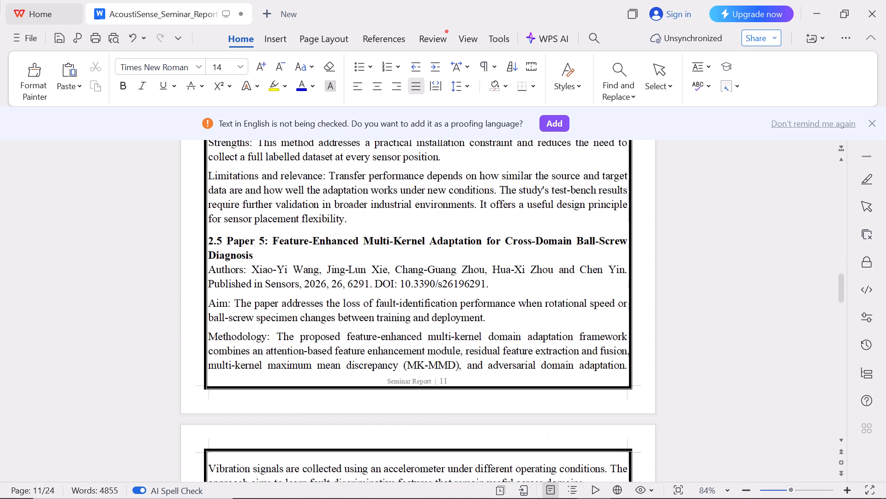
scroll(407, 299, down, 13)
scroll(407, 299, down, 20)
scroll(407, 299, down, 8)
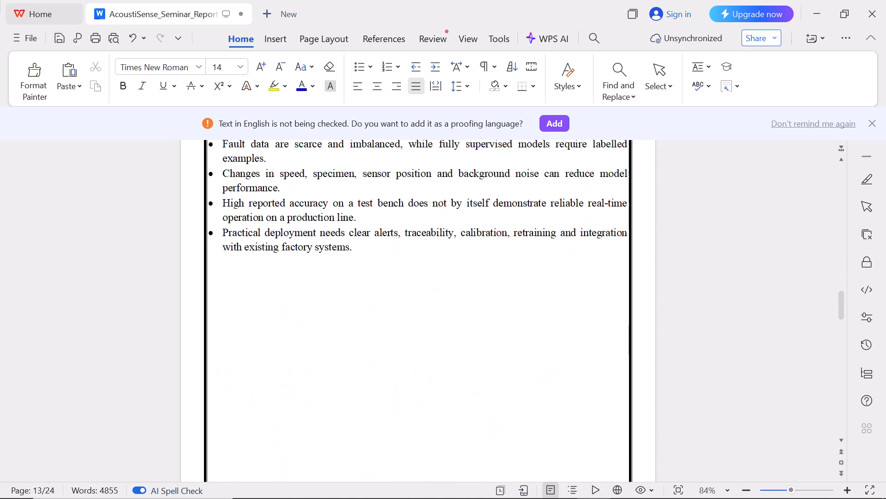
scroll(407, 299, down, 9)
scroll(407, 299, down, 14)
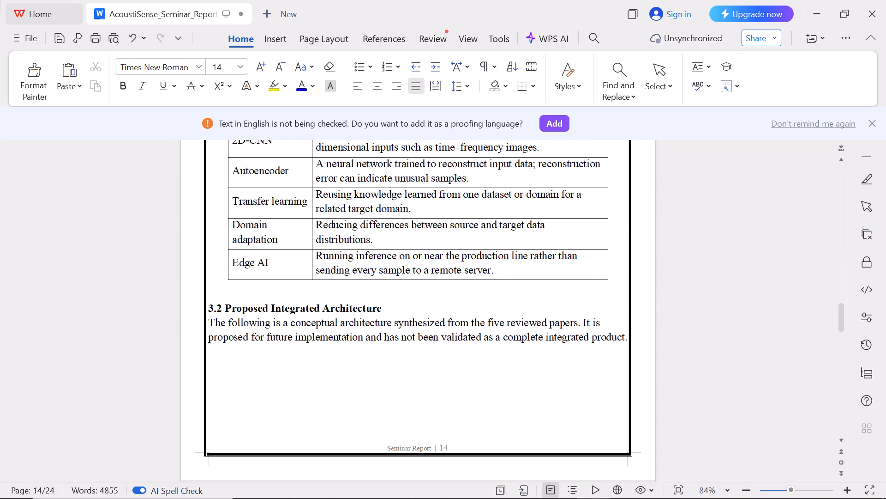
scroll(407, 299, down, 20)
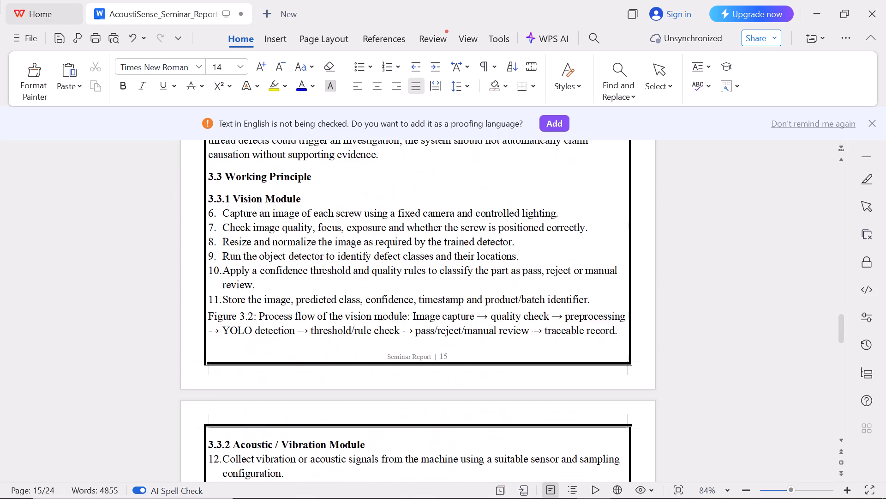
scroll(407, 299, down, 17)
scroll(407, 299, down, 6)
scroll(407, 299, up, 18)
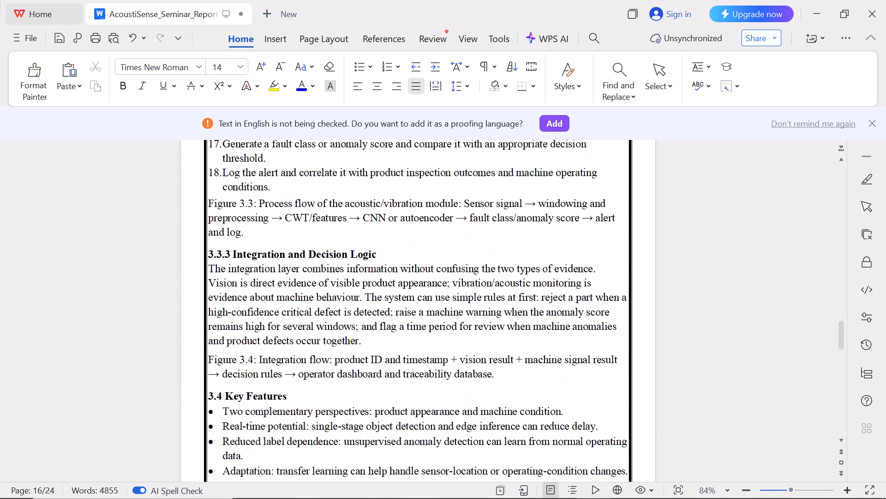
Look back from Chapter 3's working principle to the comparative summary table in Chapter 2, checking the layout.
scroll(407, 299, up, 6)
scroll(407, 299, down, 1)
scroll(407, 299, up, 6)
scroll(407, 299, down, 1)
scroll(407, 299, up, 15)
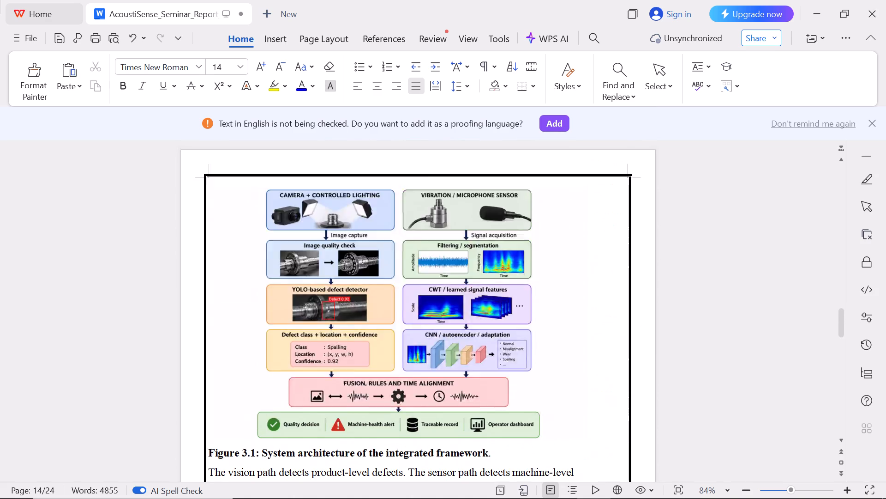
scroll(407, 299, up, 20)
scroll(407, 299, up, 7)
scroll(407, 299, down, 1)
scroll(407, 299, up, 10)
scroll(407, 299, down, 1)
scroll(407, 299, up, 12)
scroll(407, 299, down, 1)
scroll(407, 299, up, 6)
scroll(407, 299, down, 1)
scroll(407, 299, up, 4)
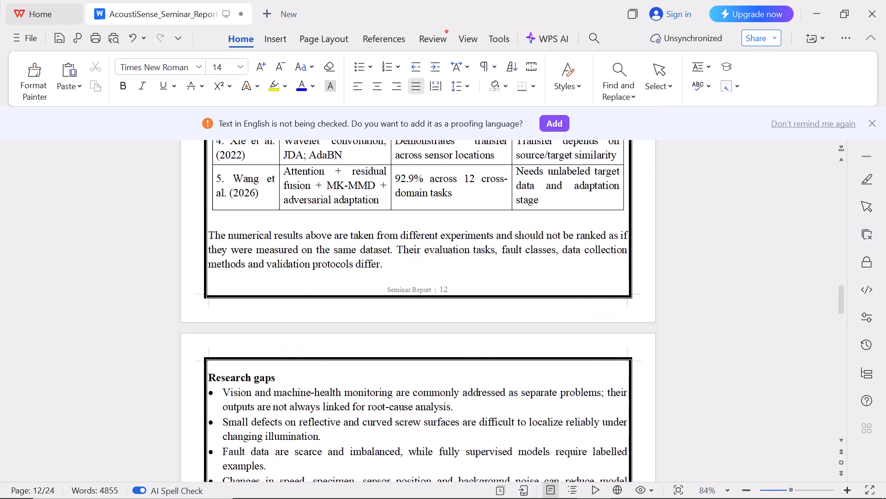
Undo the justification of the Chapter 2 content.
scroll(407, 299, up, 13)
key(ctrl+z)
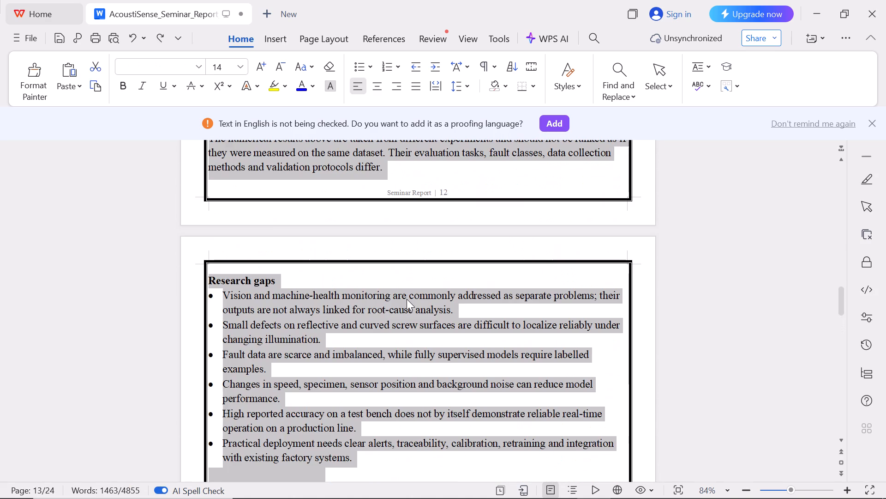
Examine Chapter 2 from its heading onward, continuing through the Basic Concepts table to the Chapter 3 system architecture figure.
scroll(407, 299, up, 20)
scroll(407, 299, up, 13)
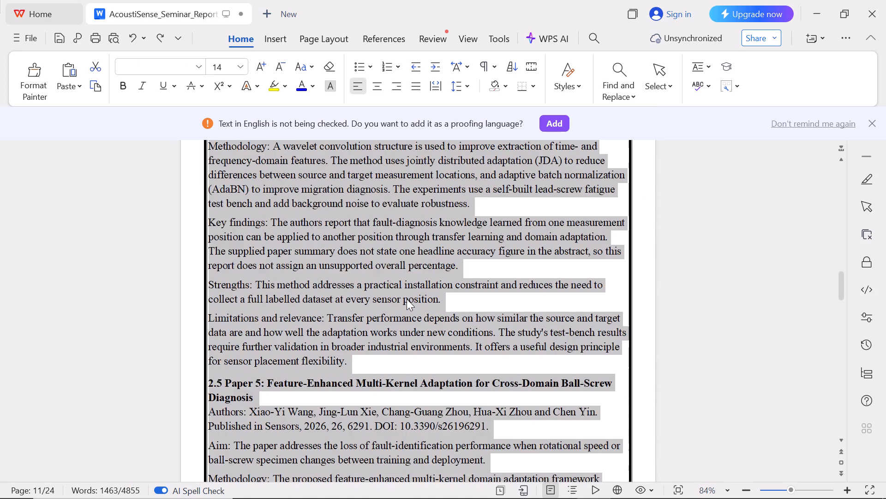
scroll(407, 299, up, 20)
scroll(407, 299, up, 4)
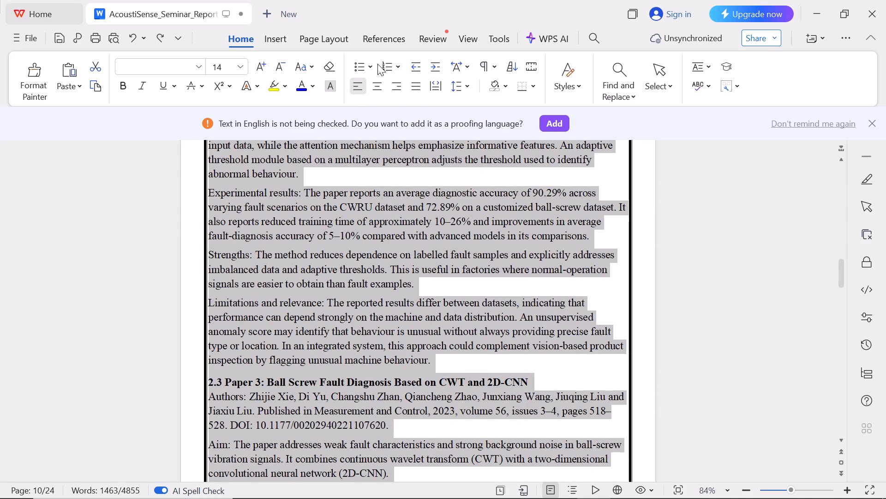
scroll(410, 331, up, 20)
scroll(410, 331, up, 7)
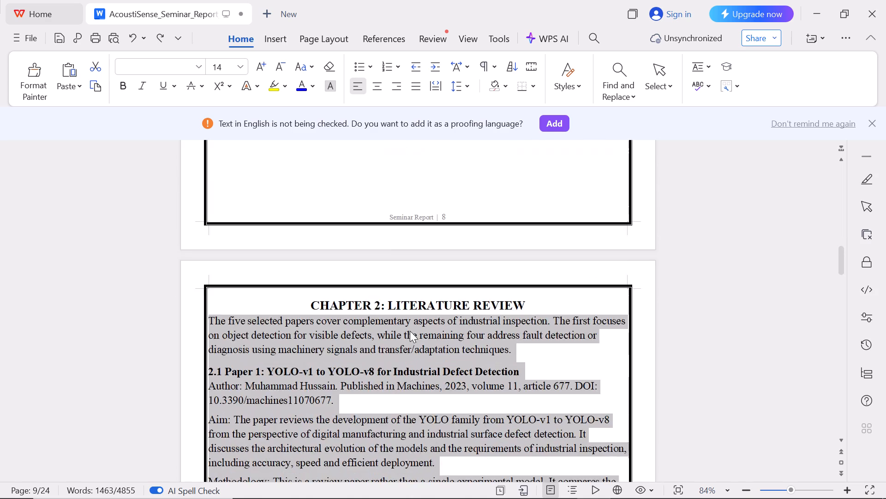
scroll(410, 331, up, 4)
scroll(410, 331, down, 17)
scroll(410, 338, up, 2)
scroll(410, 338, down, 20)
scroll(410, 338, down, 3)
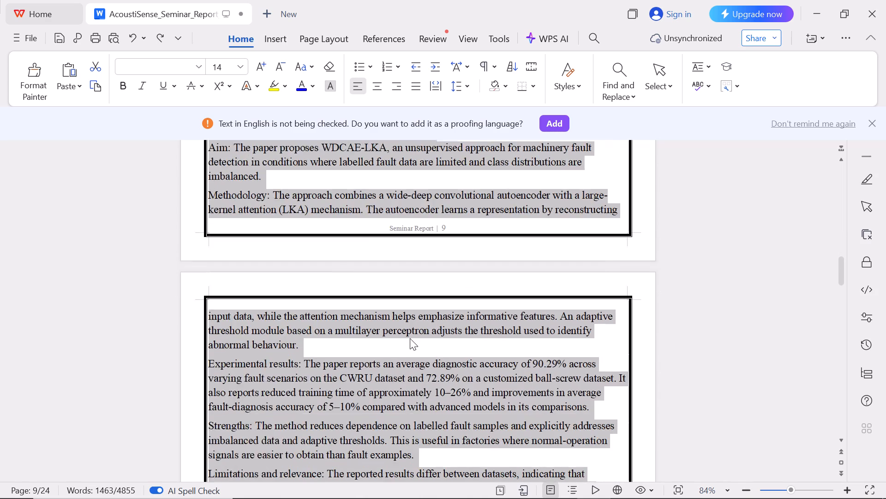
scroll(410, 338, down, 20)
scroll(410, 338, down, 20)
scroll(410, 338, down, 16)
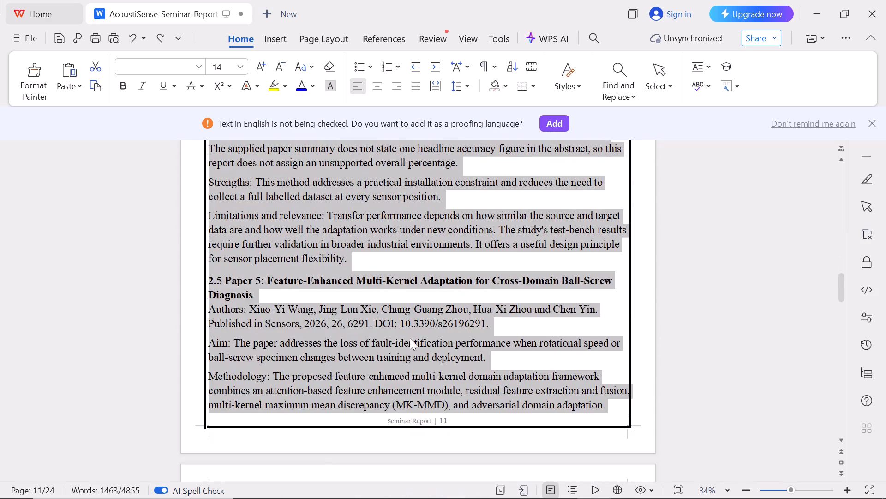
scroll(410, 338, down, 20)
scroll(410, 338, down, 17)
scroll(409, 341, up, 1)
scroll(409, 341, down, 20)
scroll(409, 341, down, 1)
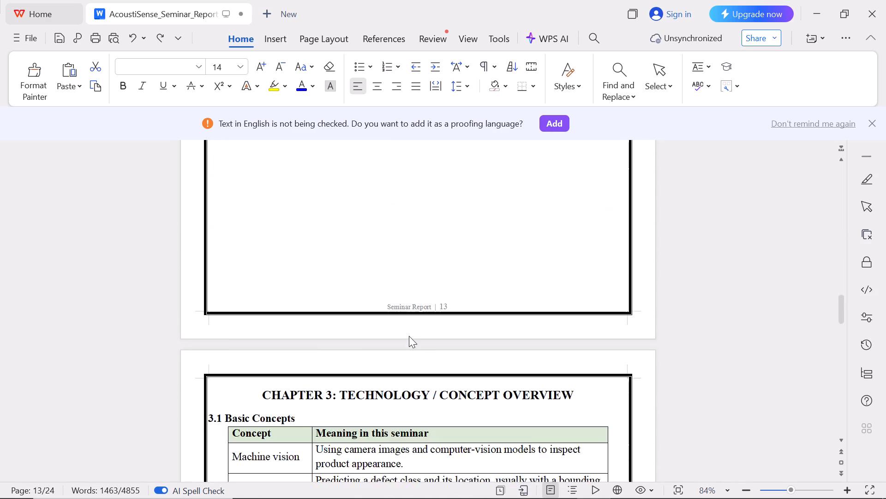
scroll(409, 336, down, 8)
scroll(409, 336, up, 3)
scroll(409, 336, down, 2)
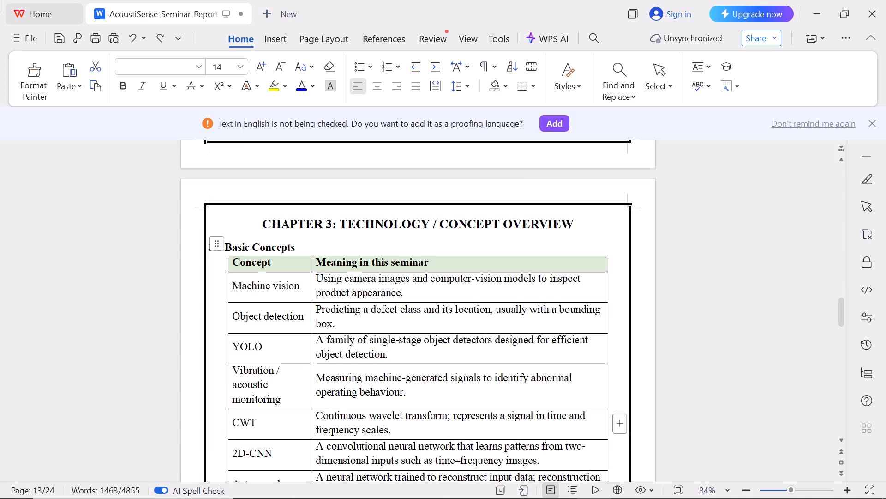
scroll(319, 279, down, 17)
scroll(310, 298, down, 9)
scroll(310, 298, up, 1)
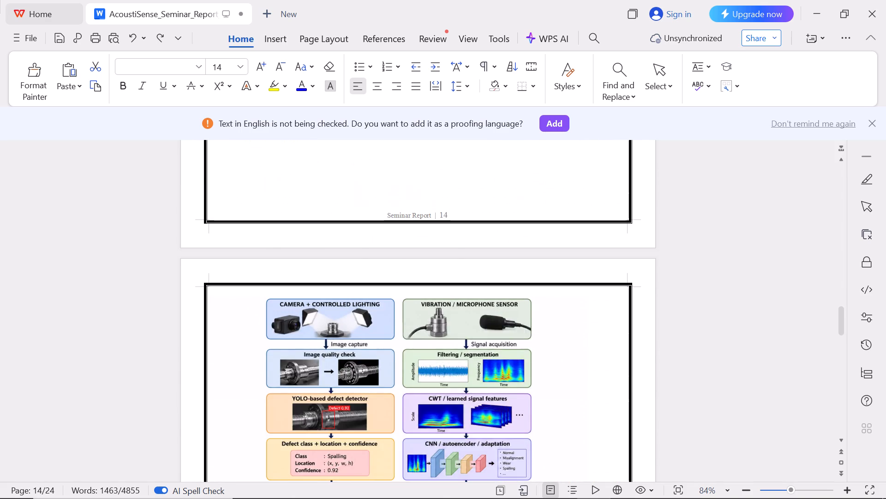
Examine the layout from Chapter 3's process flow figure through Chapter 4 to the opening of Chapter 5.
scroll(310, 298, down, 9)
scroll(310, 298, up, 1)
scroll(310, 298, down, 4)
scroll(310, 298, down, 20)
scroll(310, 298, down, 2)
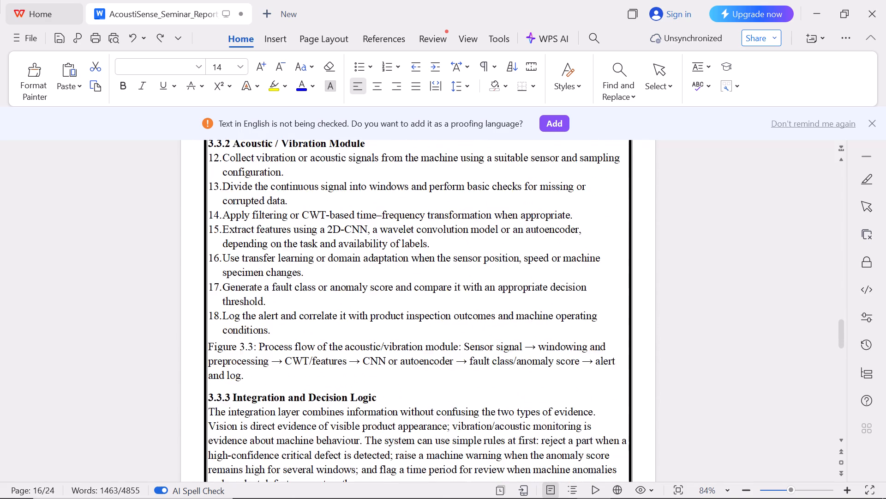
scroll(310, 298, down, 3)
scroll(310, 298, down, 20)
scroll(310, 298, down, 7)
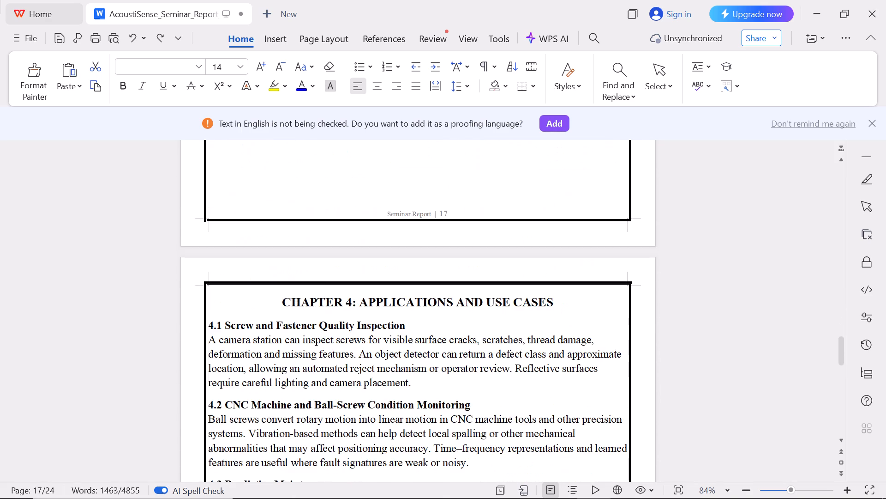
scroll(310, 298, down, 4)
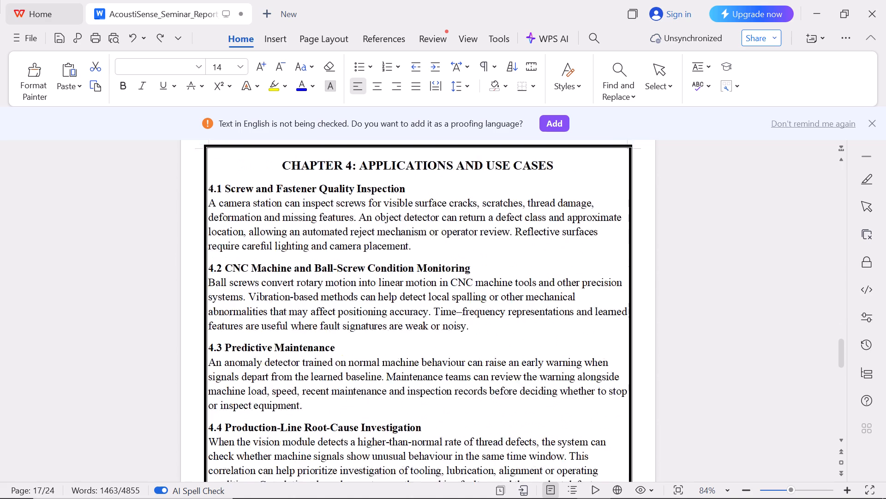
scroll(310, 298, down, 2)
scroll(310, 298, up, 4)
scroll(310, 298, down, 3)
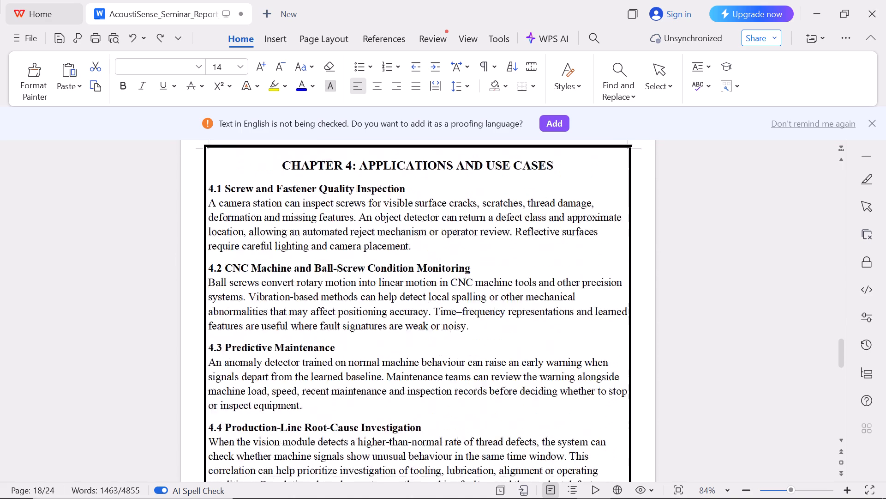
scroll(310, 298, down, 18)
scroll(323, 290, up, 14)
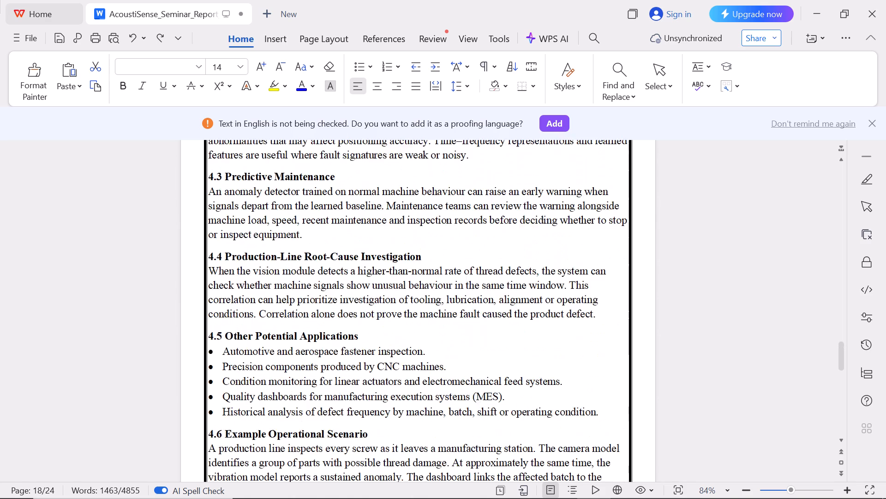
scroll(323, 290, down, 1)
scroll(323, 290, up, 12)
scroll(323, 290, down, 20)
scroll(323, 290, down, 3)
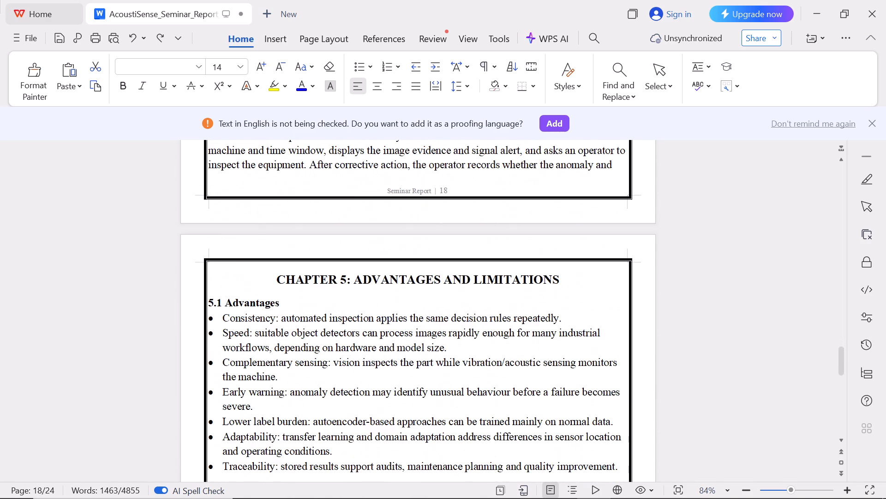
Examine the remaining pages from Chapter 5's advantages and limitations through Chapter 6 and the references to the Appendix A note.
scroll(323, 290, down, 7)
scroll(323, 290, down, 16)
scroll(323, 290, down, 9)
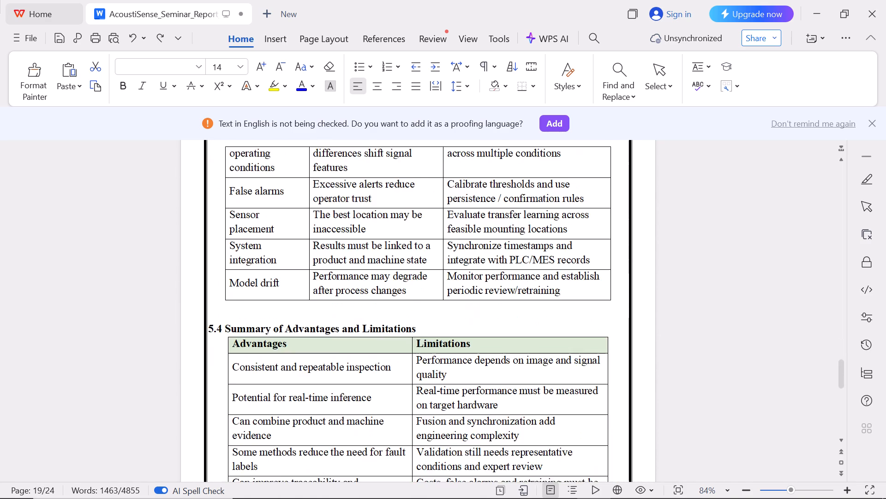
scroll(323, 290, down, 15)
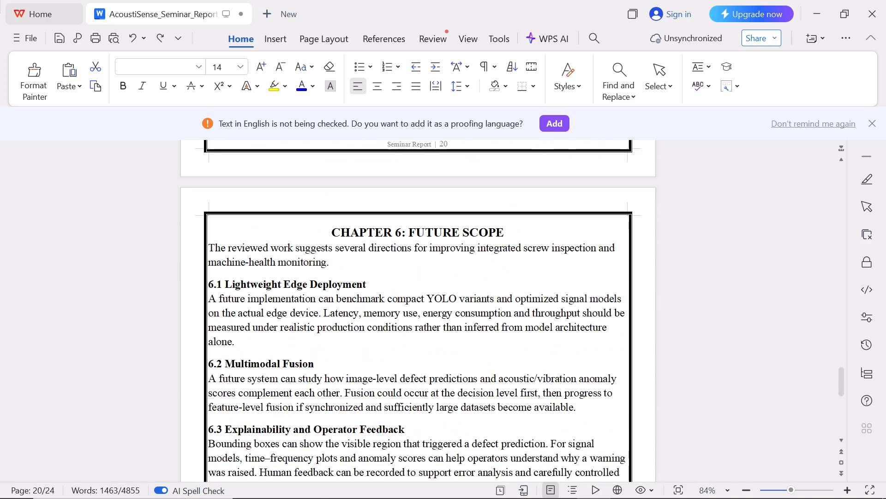
scroll(323, 290, down, 6)
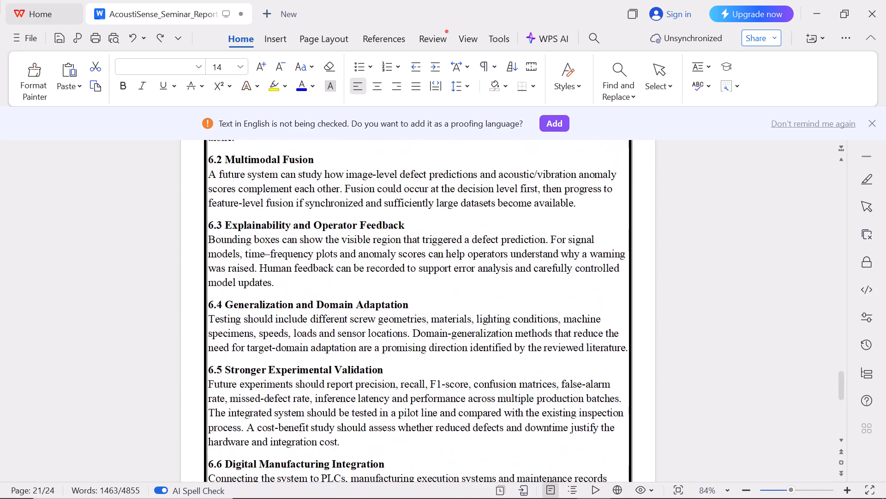
scroll(323, 290, down, 10)
scroll(324, 290, down, 20)
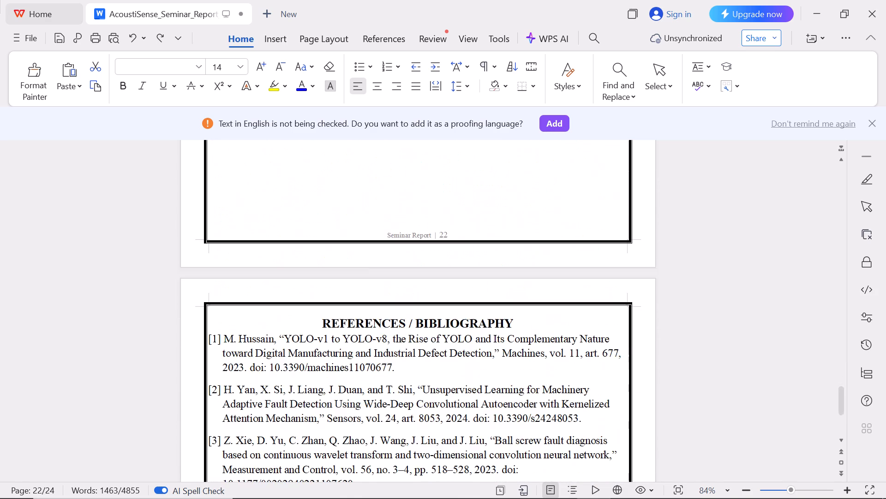
scroll(324, 290, down, 8)
scroll(324, 290, up, 2)
scroll(324, 290, down, 1)
scroll(324, 290, up, 1)
scroll(324, 290, down, 18)
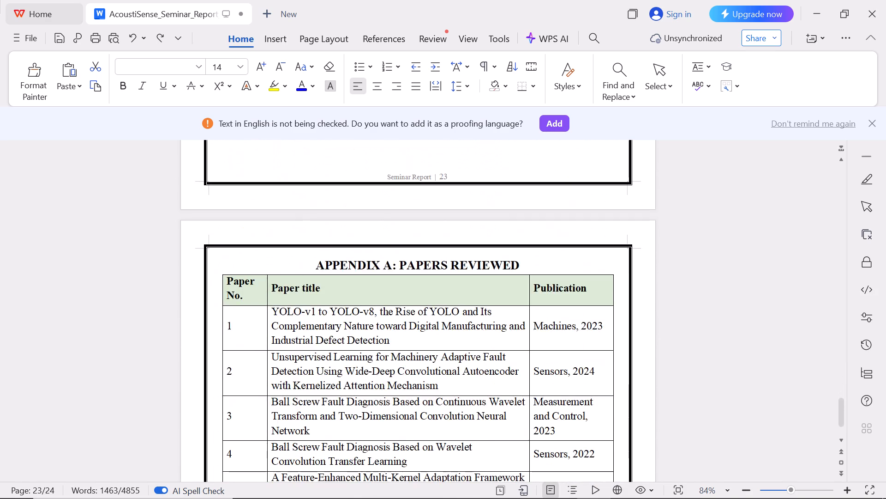
scroll(324, 290, down, 14)
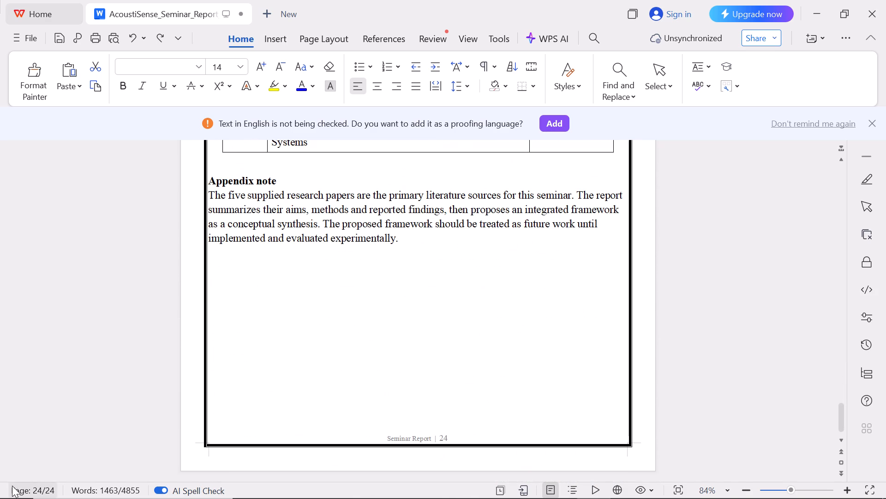
scroll(561, 269, down, 7)
scroll(387, 377, up, 7)
scroll(386, 377, down, 3)
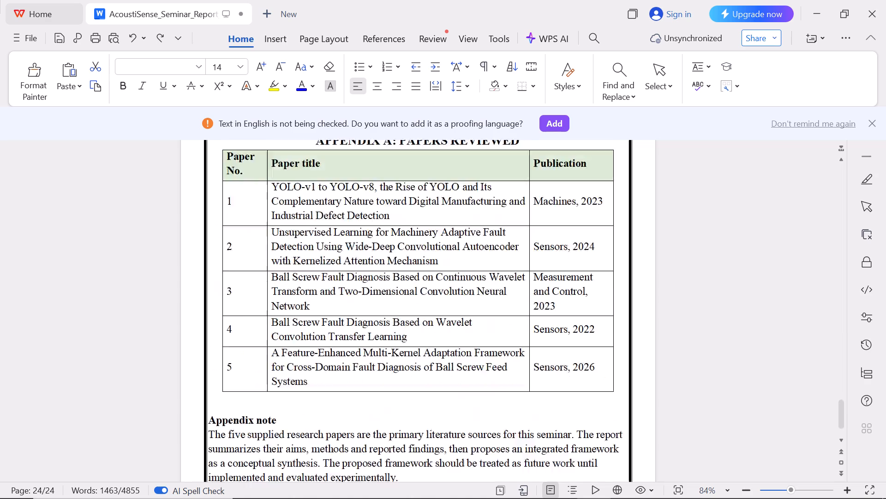
scroll(386, 377, down, 5)
scroll(431, 403, up, 4)
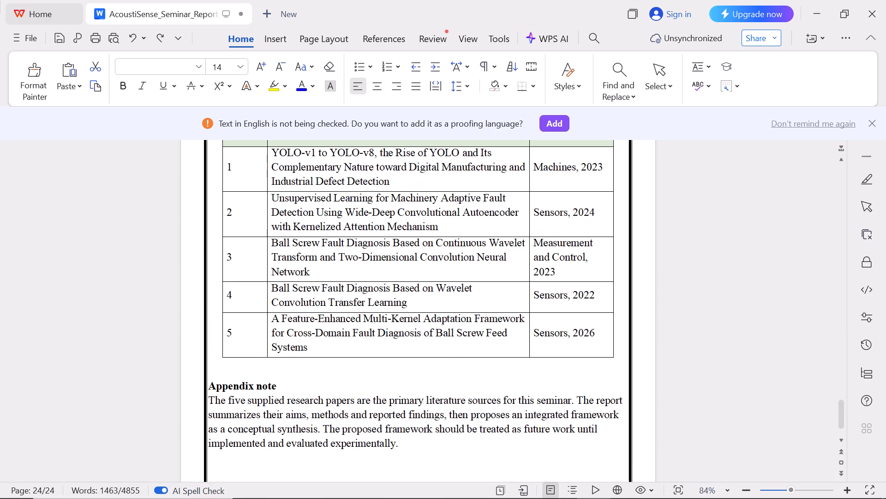
Save the formatted seminar report.
key(ctrl+s)
Save a copy of the report in PDF format to the Downloads folder, keeping the suggested file name, and dismiss the export dialog.
click(11, 37)
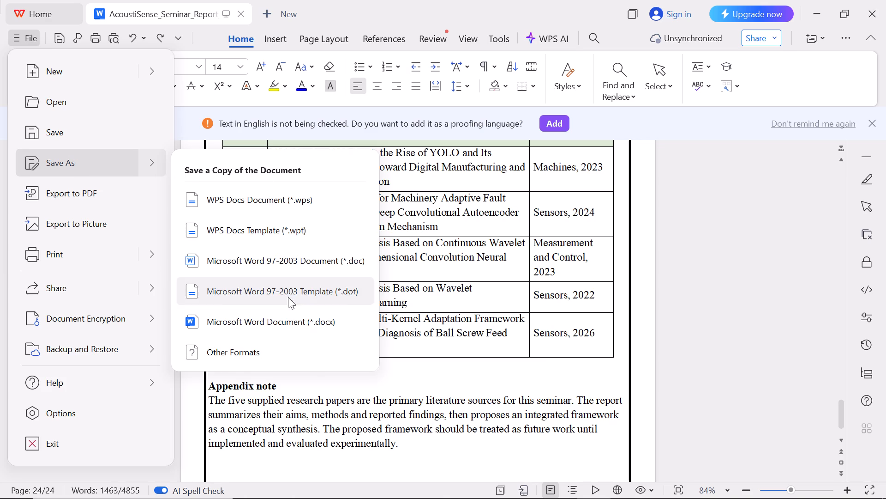
click(282, 348)
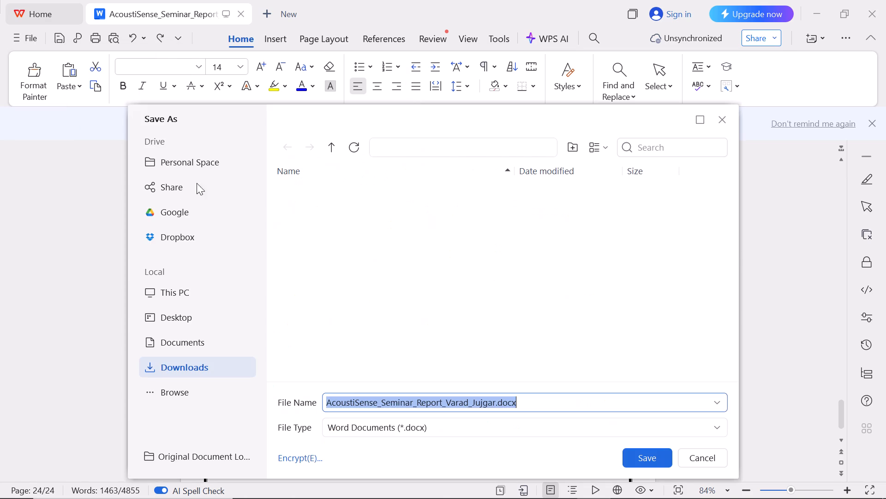
click(487, 418)
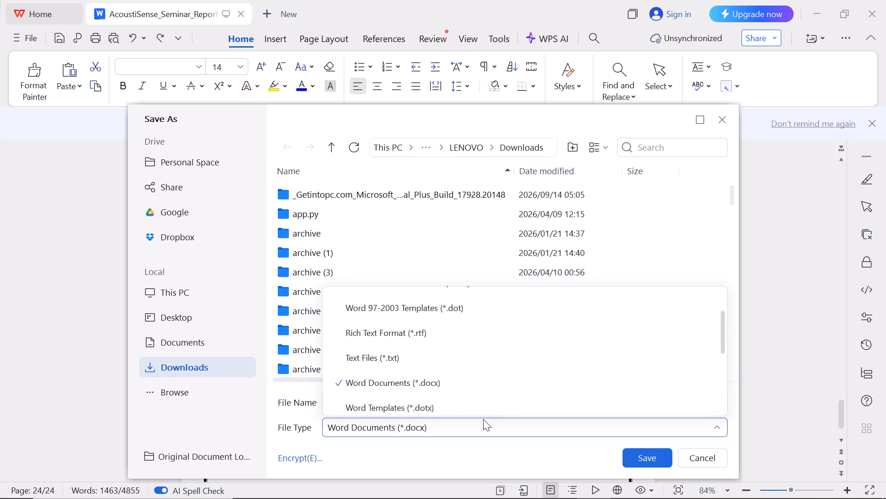
scroll(415, 324, down, 7)
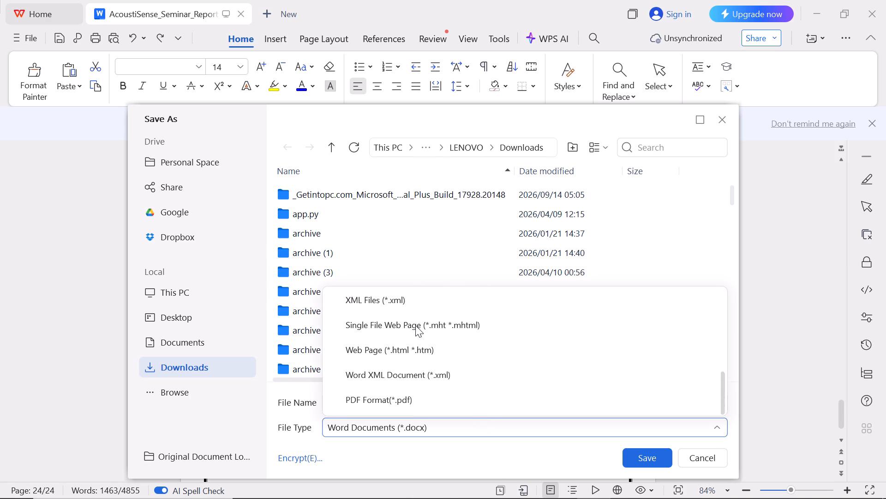
scroll(415, 325, down, 2)
click(412, 406)
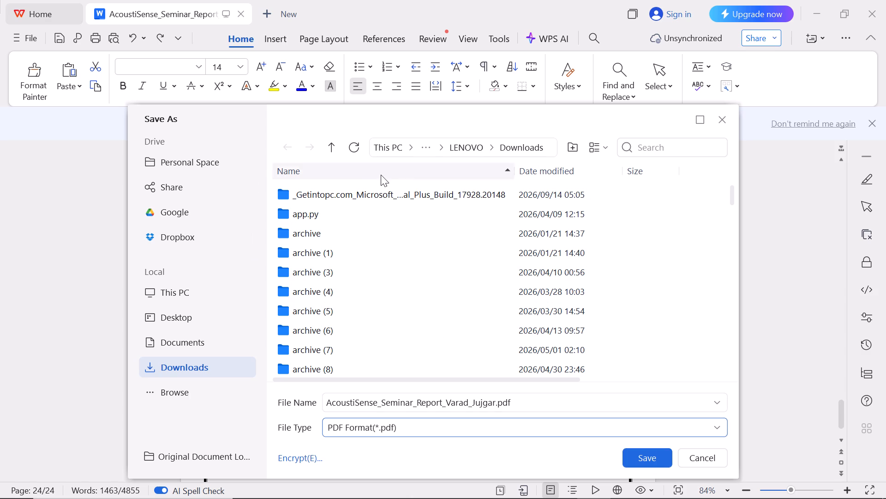
click(646, 454)
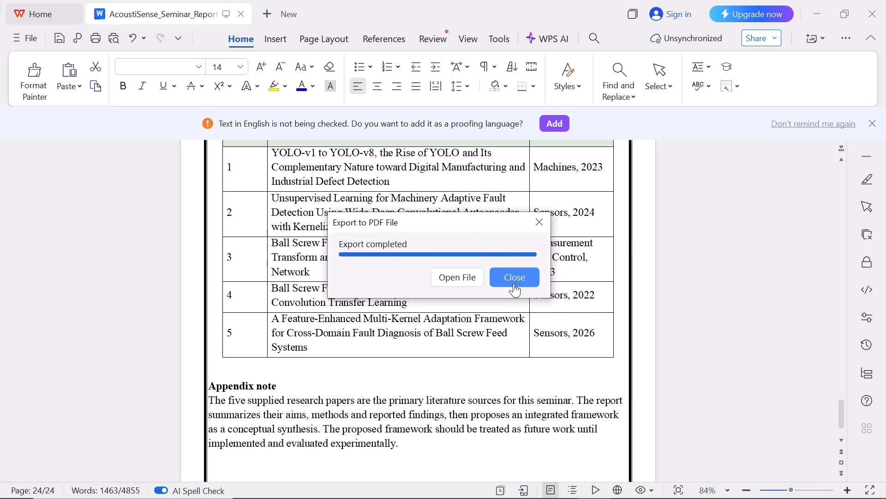
click(514, 283)
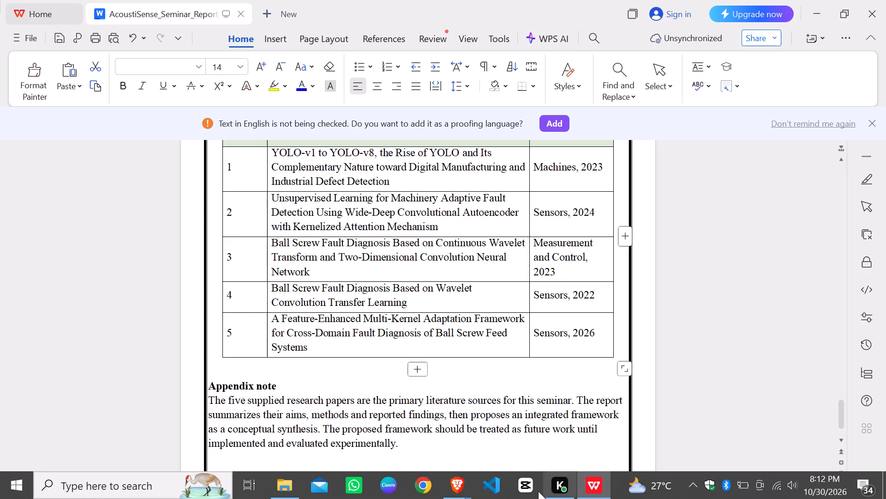